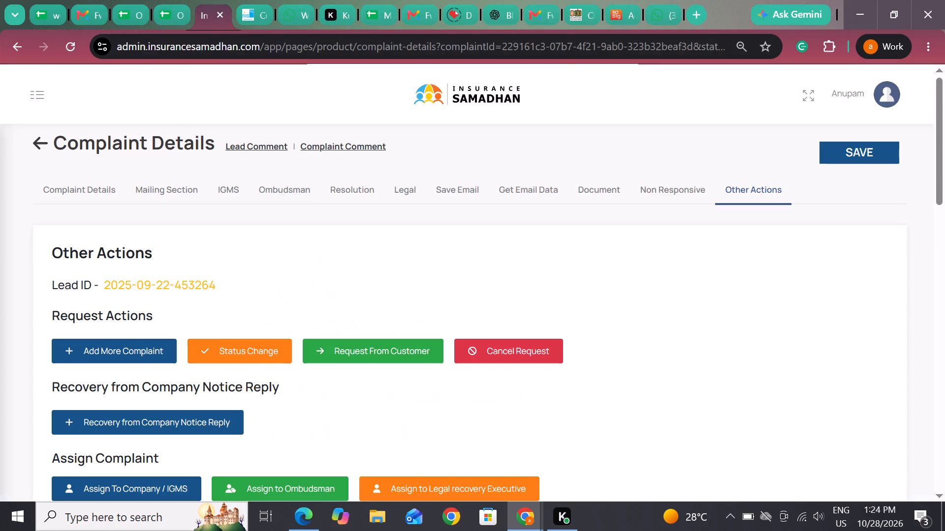
Return to the Form 6a Received Complaints list and search for the copied customer identifier, repeating the search without its last character.
left_click(34, 139)
left_click(91, 220)
triple_click(97, 225, "ctrl")
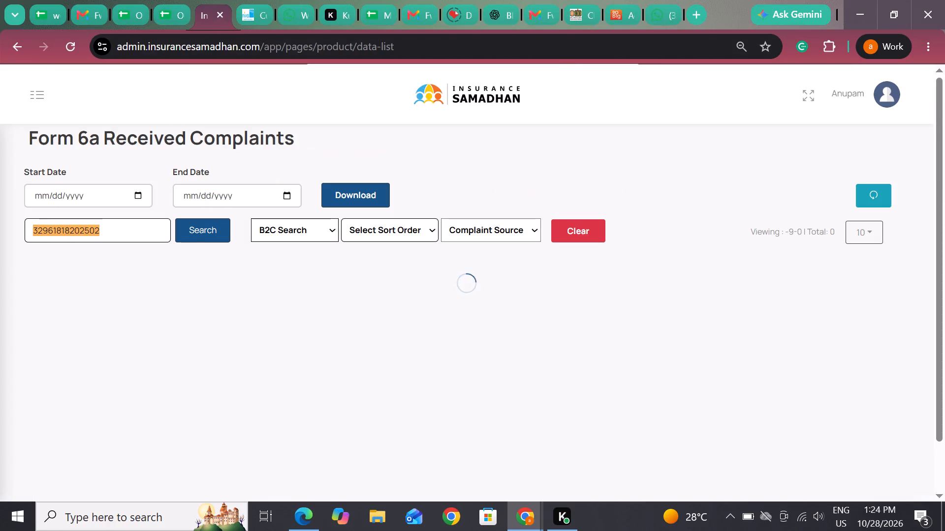
key("ctrl+v")
left_click(193, 230)
left_click(102, 227)
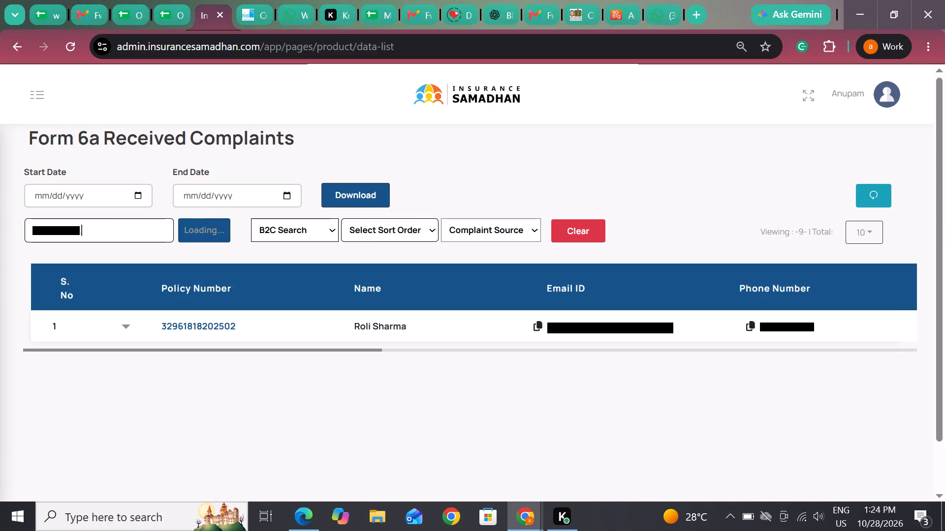
key("BackSpace")
left_click(194, 229)
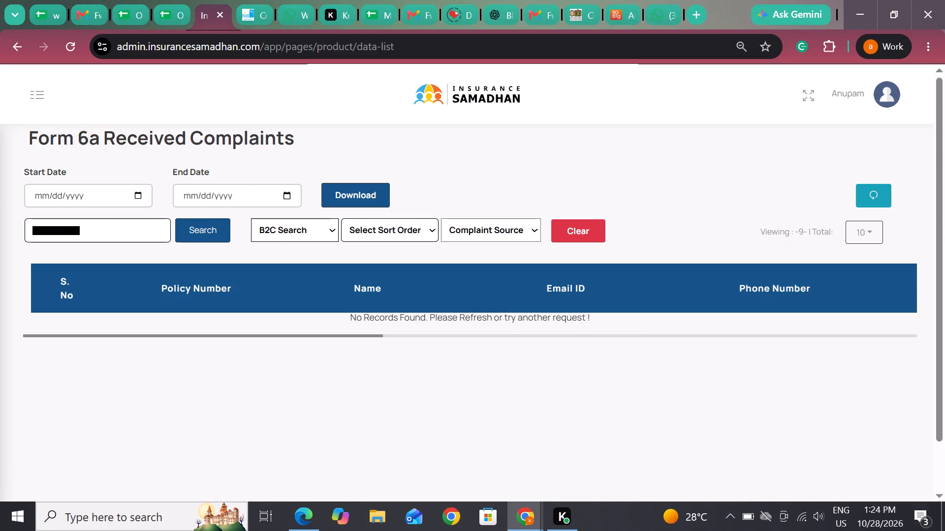
Search the Form 6a received complaints with the entered search term and copy the complainant's phone number from the matching record.
left_click(212, 239)
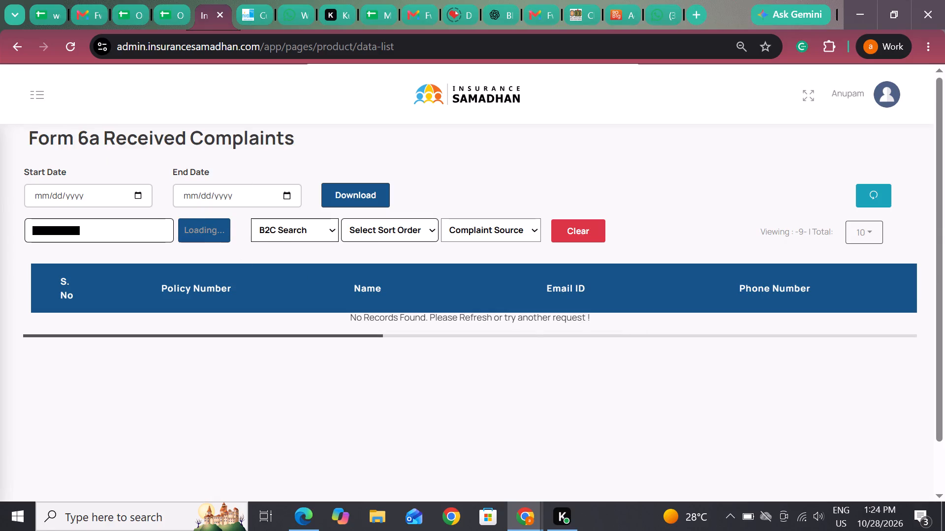
scroll(287, 334, "left", 1)
scroll(488, 322, "left", 1)
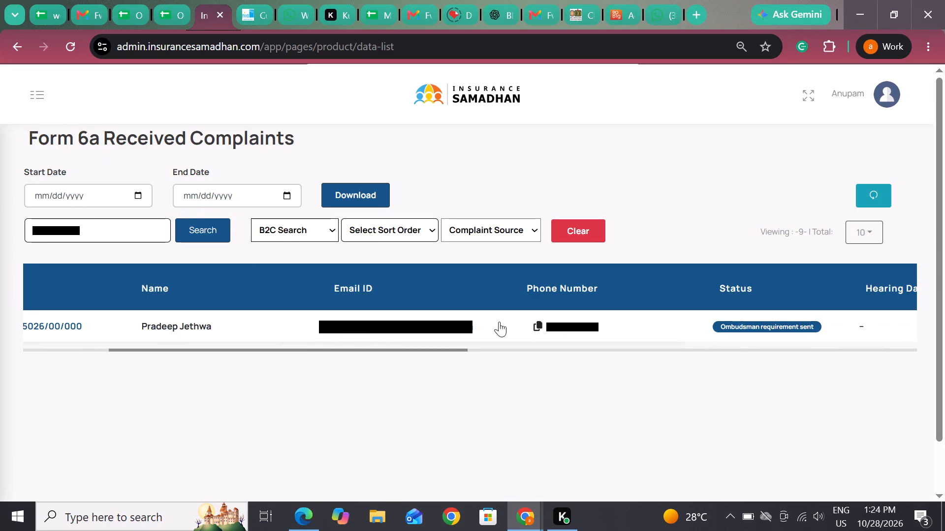
scroll(499, 322, "left", 1)
left_click(535, 327)
scroll(538, 15, "left", 1)
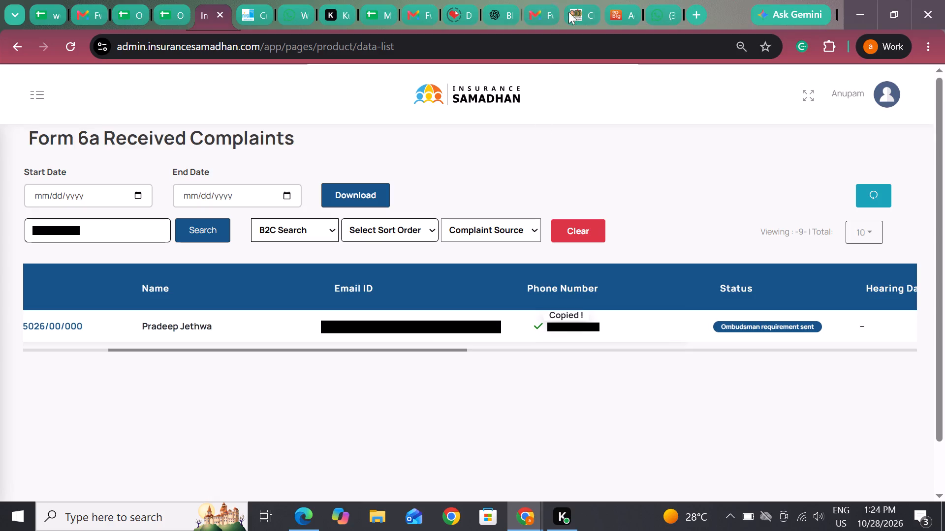
Switch to the Smartflo dialer, replace the recipient with the copied phone number and place the call.
left_click(609, 17)
scroll(609, 17, "left", 1)
double_click(443, 165, "ctrl")
key("ctrl+v")
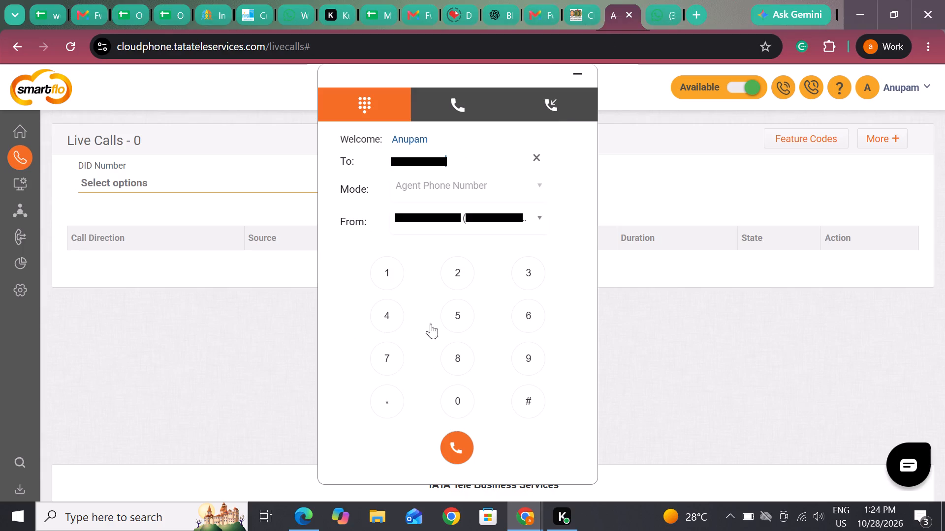
left_click(450, 450)
scroll(266, 59, "up", 6)
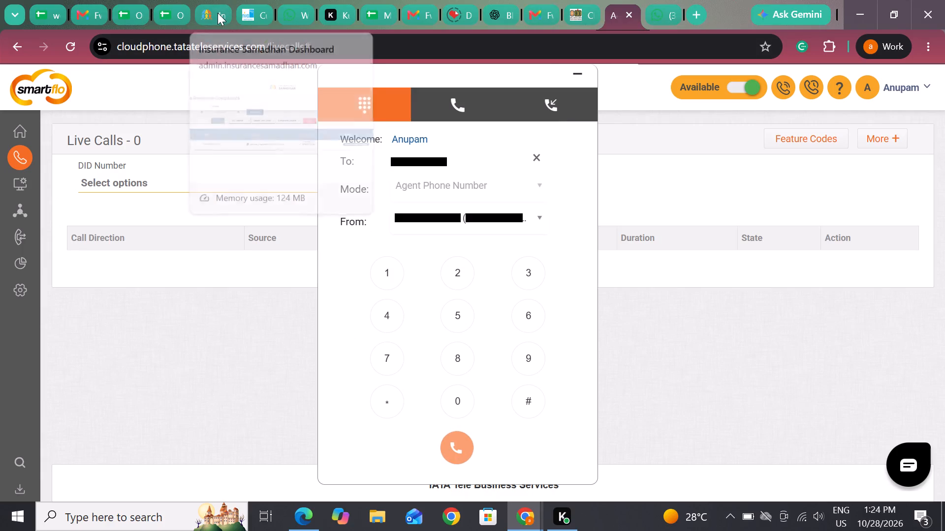
Return to the Form 6a complaints list and review the complainant's policy number and name.
left_click(222, 23)
scroll(291, 325, "up", 1)
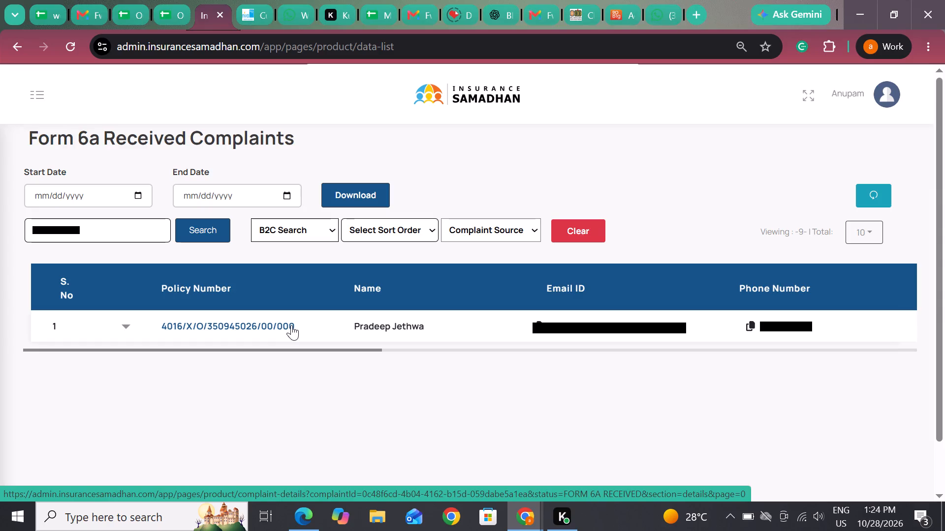
Switch back to the Smartflo dialer holding the complainant's number.
left_click(618, 20)
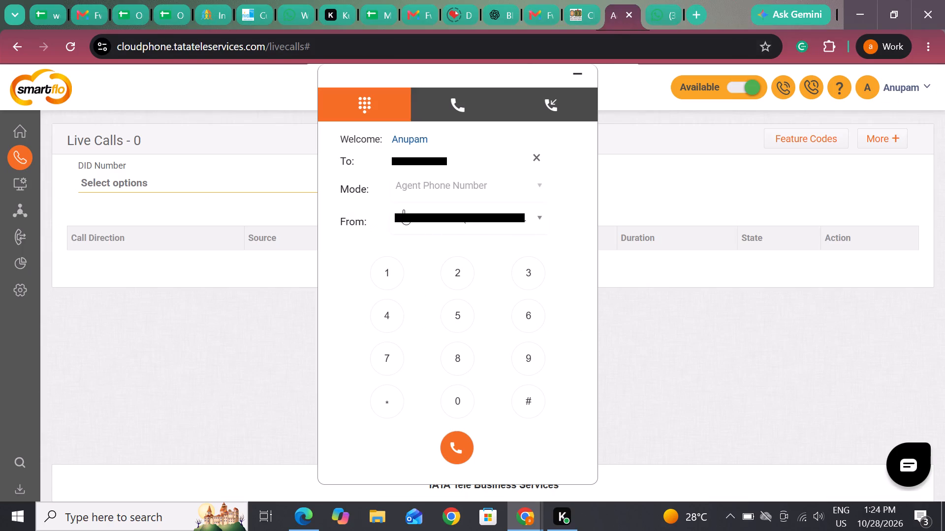
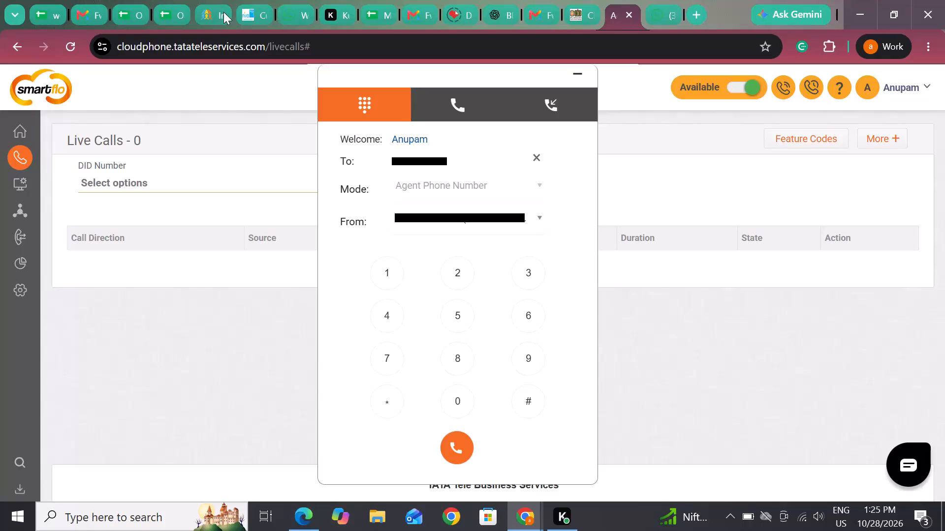
Return to the Form 6a received complaints list and copy the phone number from the complainant's record.
left_click(214, 21)
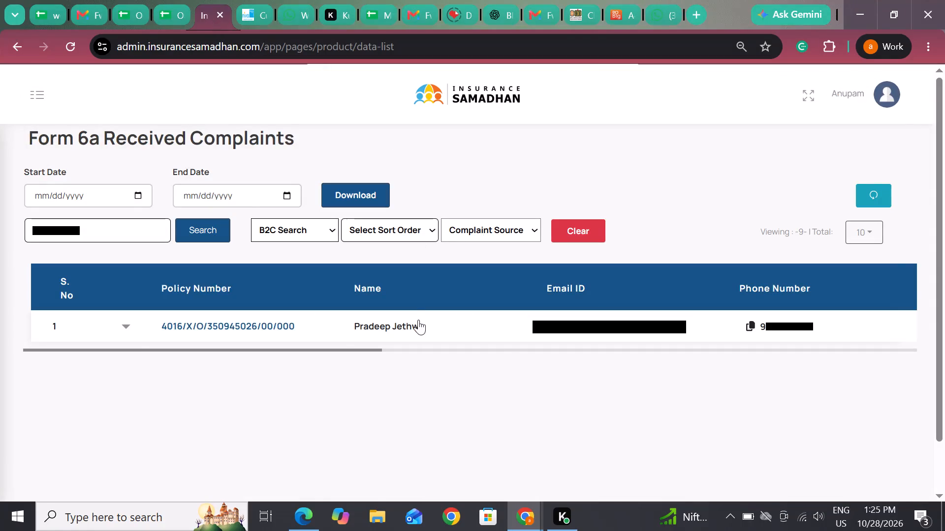
scroll(409, 322, "left", 2)
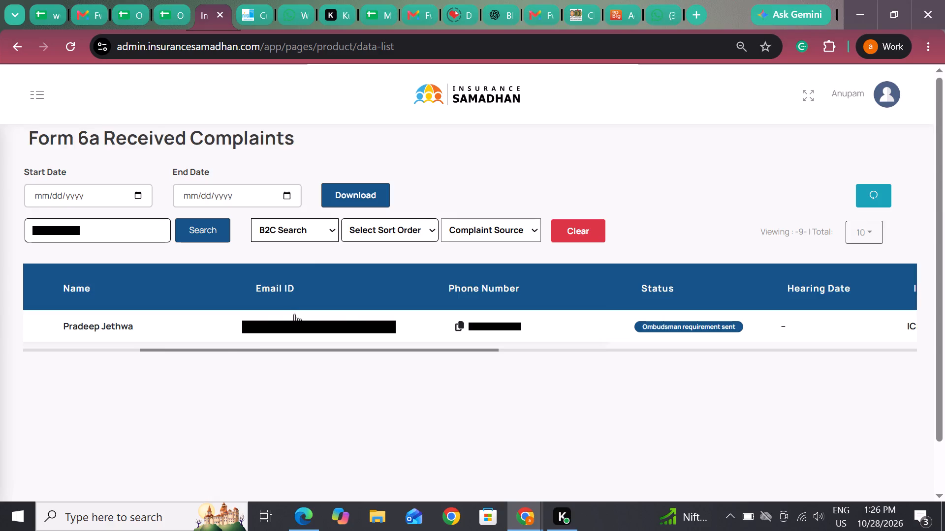
scroll(245, 325, "up", 1)
scroll(343, 317, "left", 1)
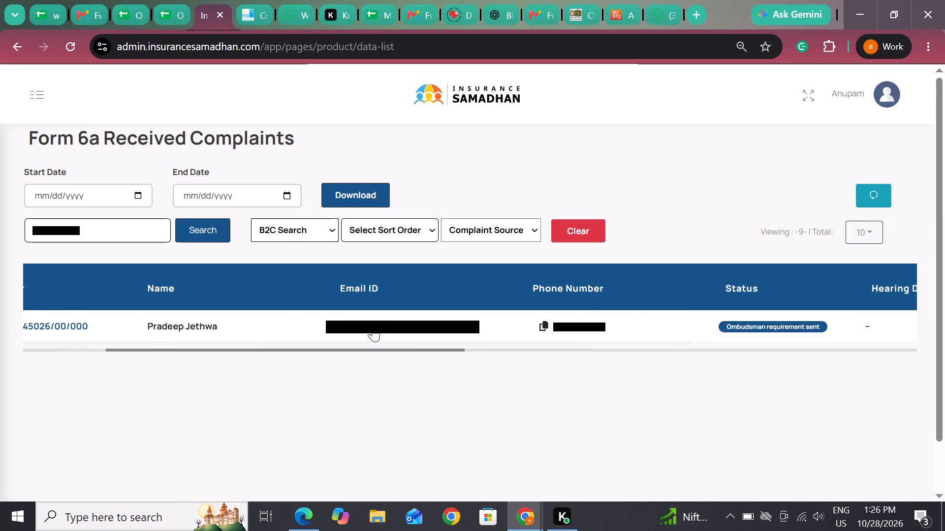
scroll(373, 326, "left", 1)
left_click(544, 324)
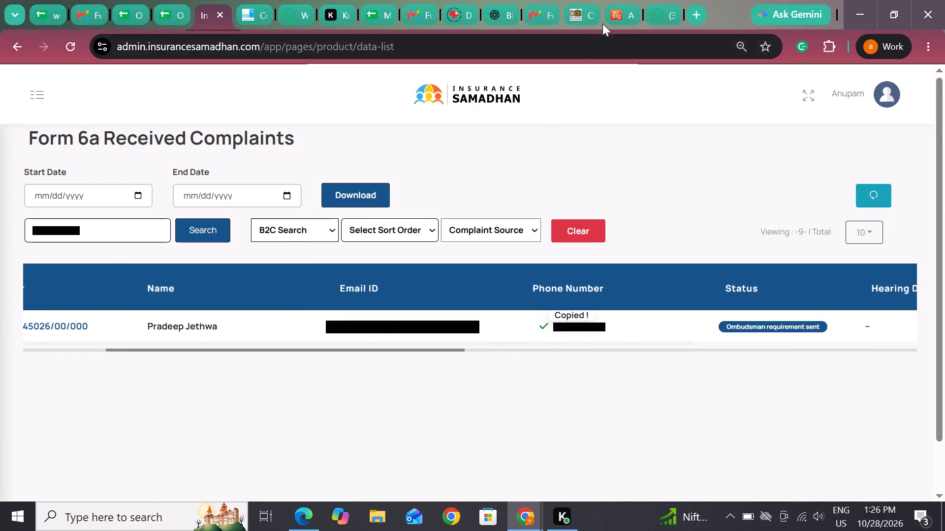
Switch to the Smartflo dialer, replace the recipient with the copied phone number and place the call.
left_click(611, 26)
double_click(454, 165, "ctrl")
key("ctrl+v")
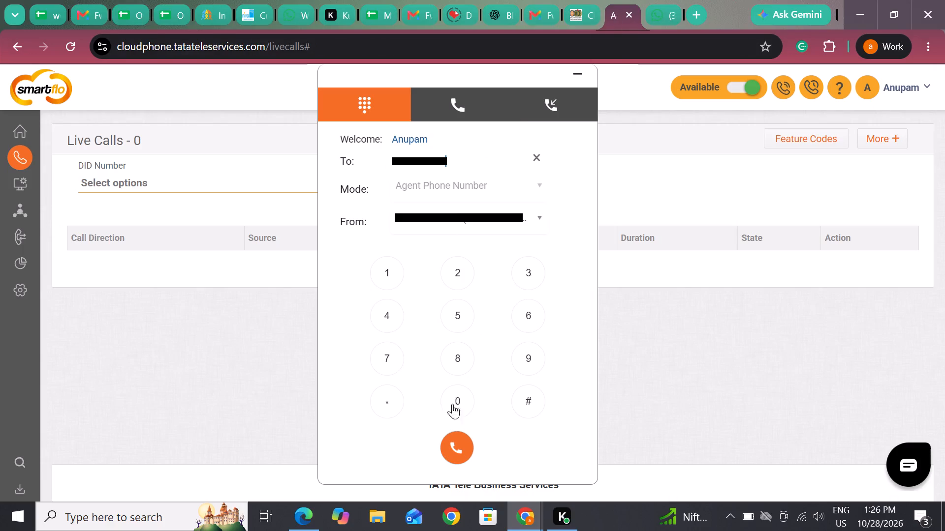
left_click(455, 443)
Expand the additional call statistics on the Live Calls page.
scroll(944, 119, "up", 7)
left_click(889, 134)
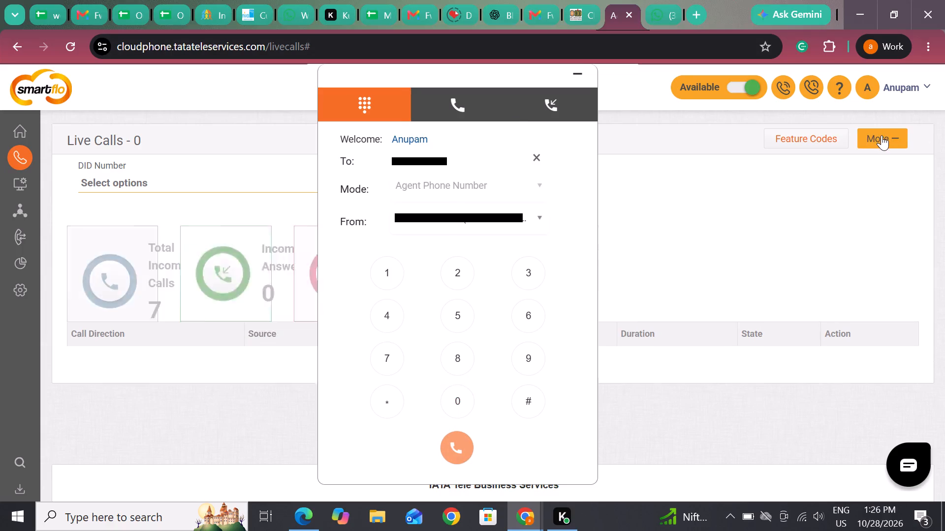
left_click(876, 138)
left_click(871, 141)
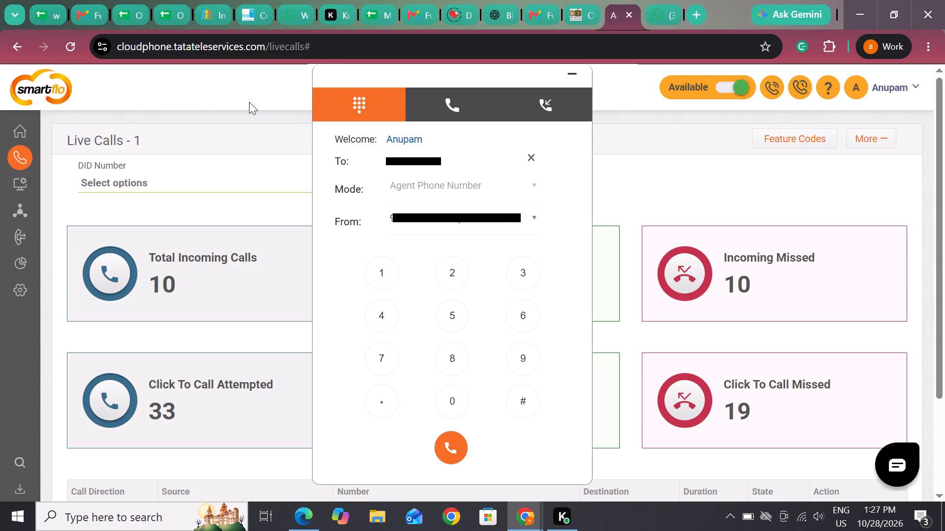
Return to the complainant's record in the Form 6a received complaints list.
left_click(196, 14)
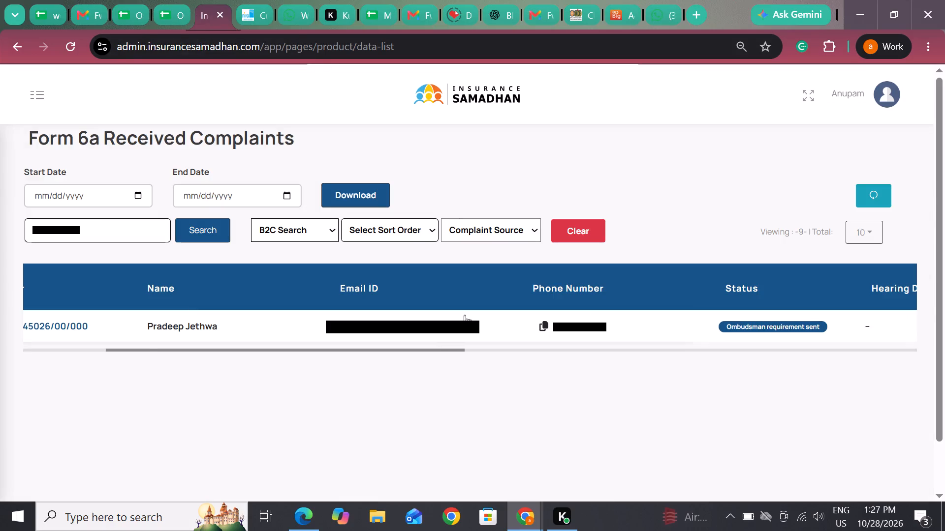
Add the comment "nr" to the complainant's communication history and return to the Form 6a received complaints list.
scroll(466, 320, "left", 1)
left_click(413, 328)
left_click(448, 366)
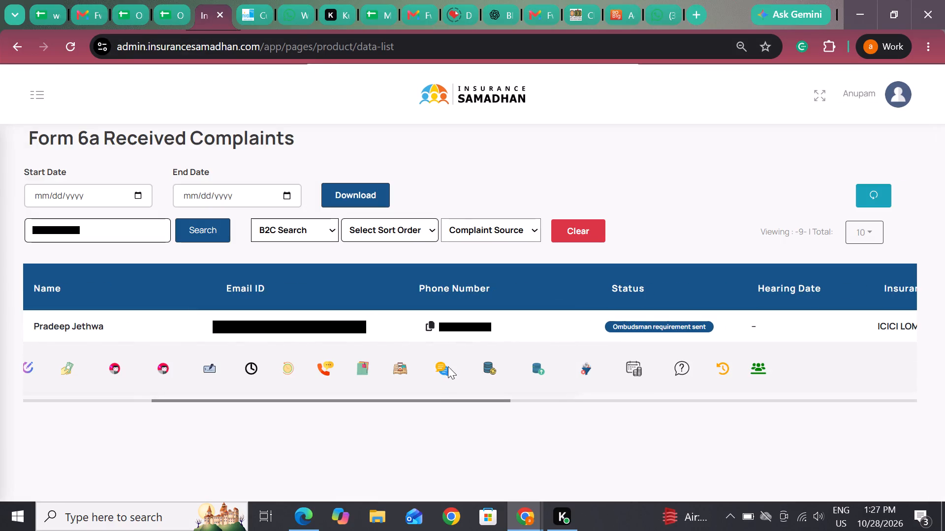
scroll(477, 462, "down", 7)
left_click(523, 468)
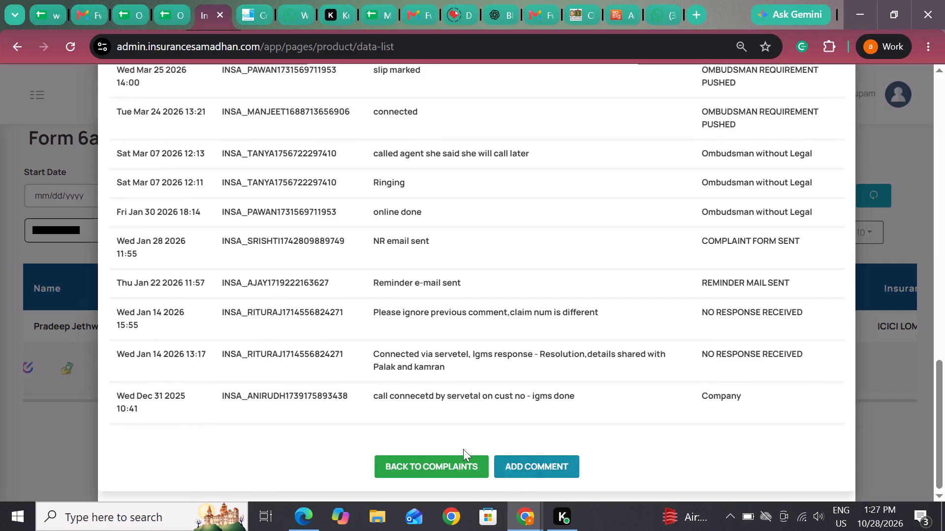
left_click(406, 366)
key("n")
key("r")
left_click(496, 430)
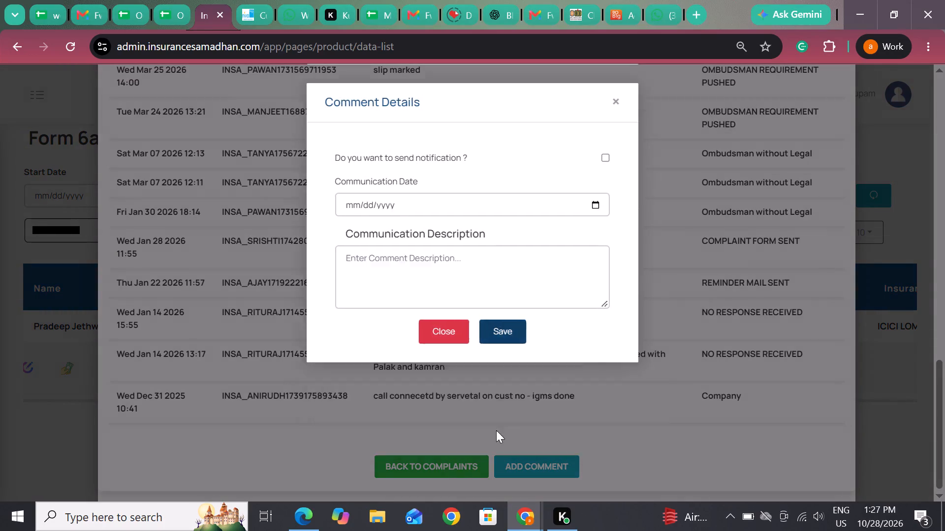
scroll(410, 278, "up", 19)
left_click(325, 118)
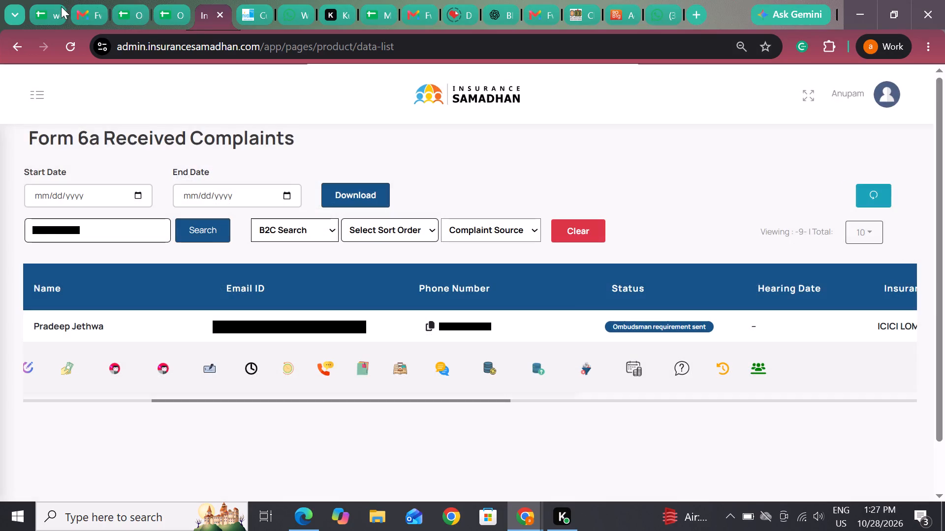
left_click(60, 11)
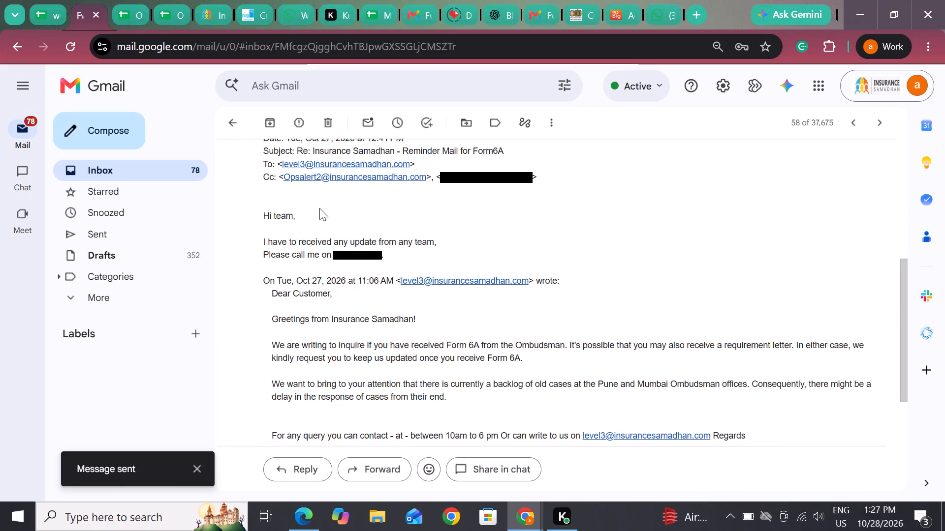
scroll(314, 245, "up", 5)
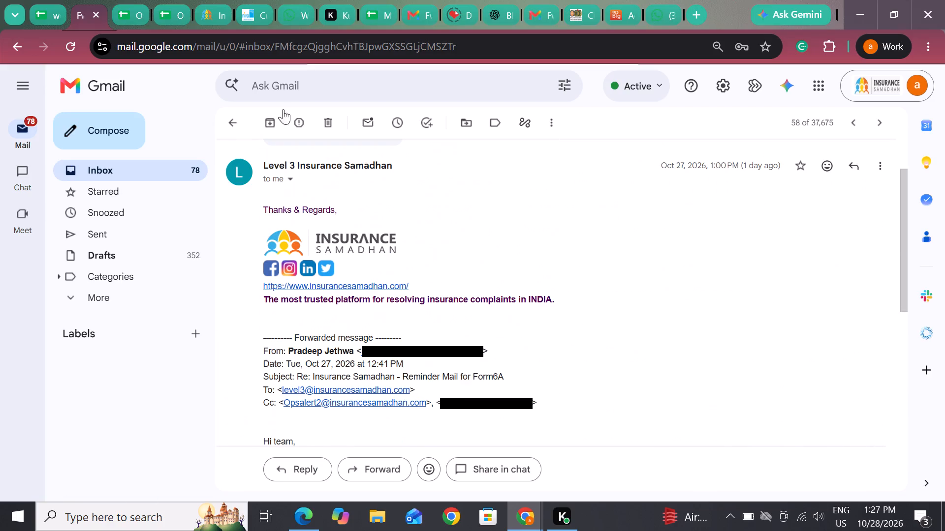
Return to the admin portal and bring the complainant's policy number and name into view in the Form 6a list.
left_click(248, 24)
left_click(213, 23)
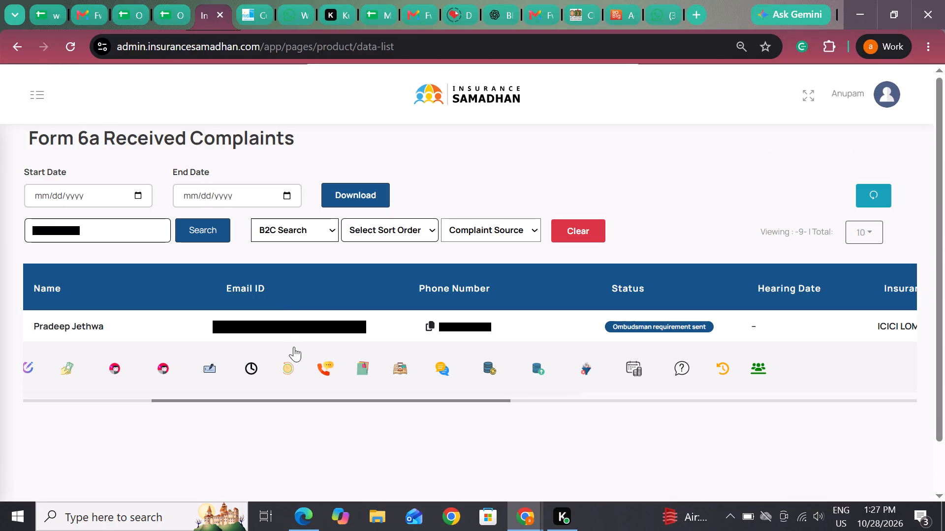
scroll(271, 335, "right", 1)
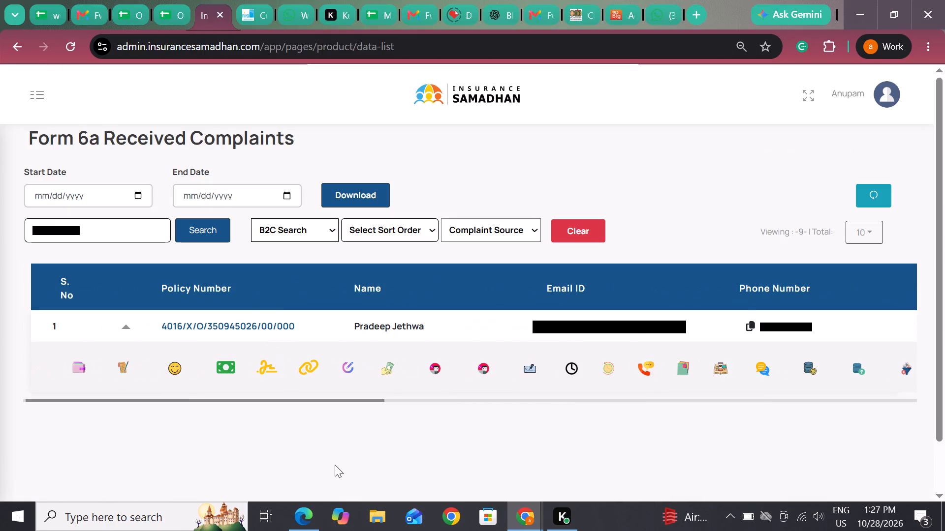
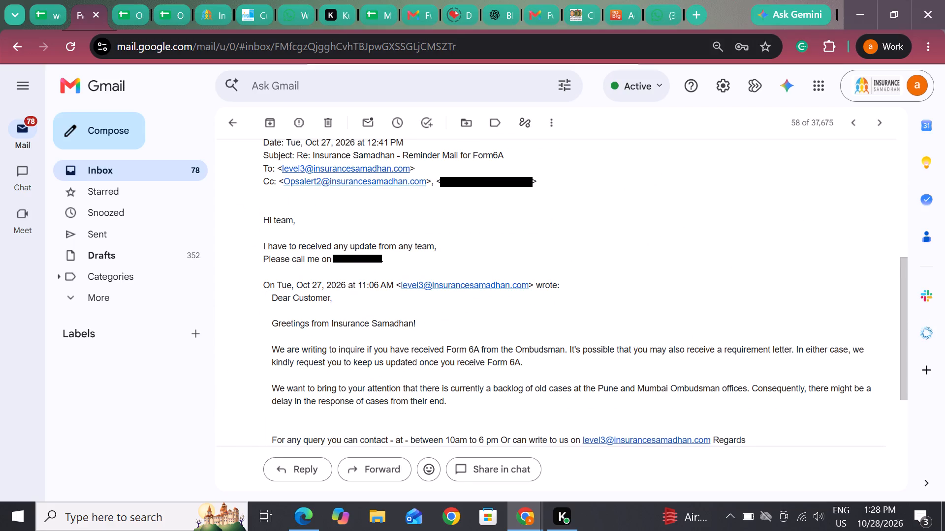
Return to the Form 6a received complaints list and collapse the action row under the complainant's record.
left_click(217, 11)
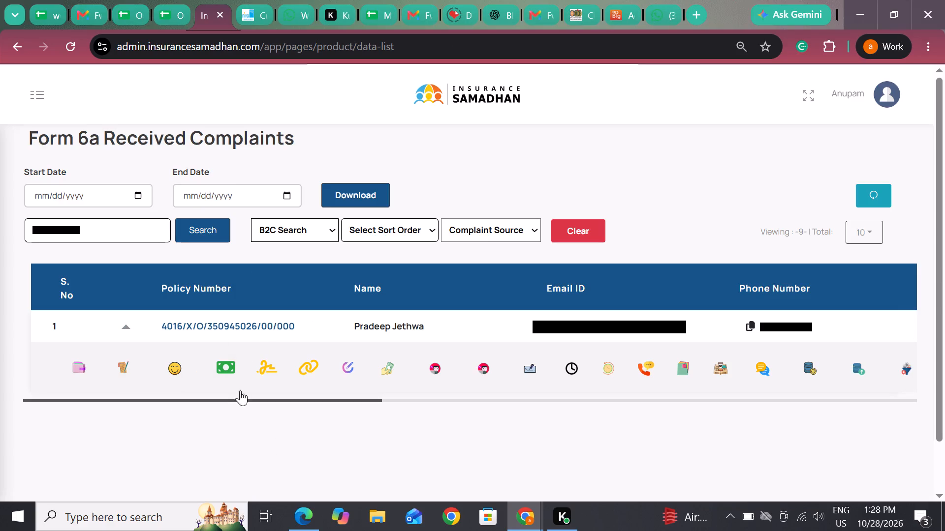
scroll(262, 328, "left", 3)
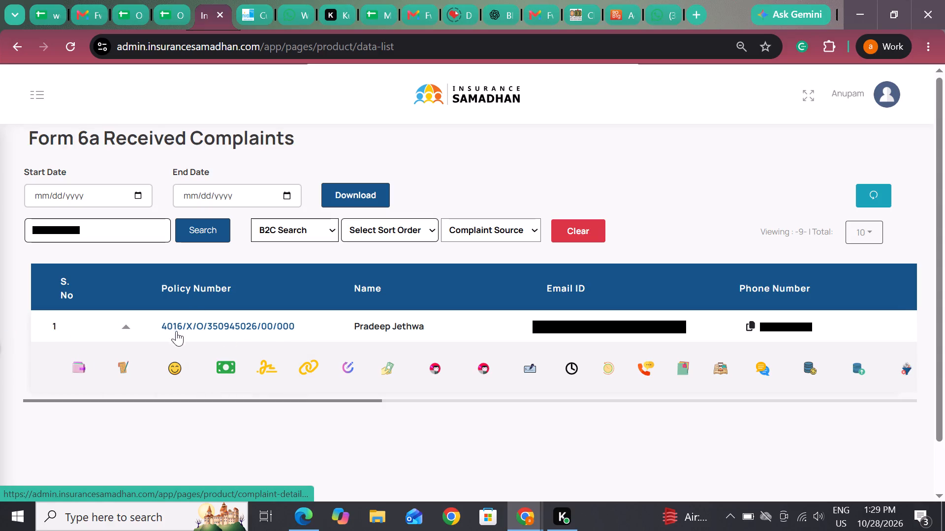
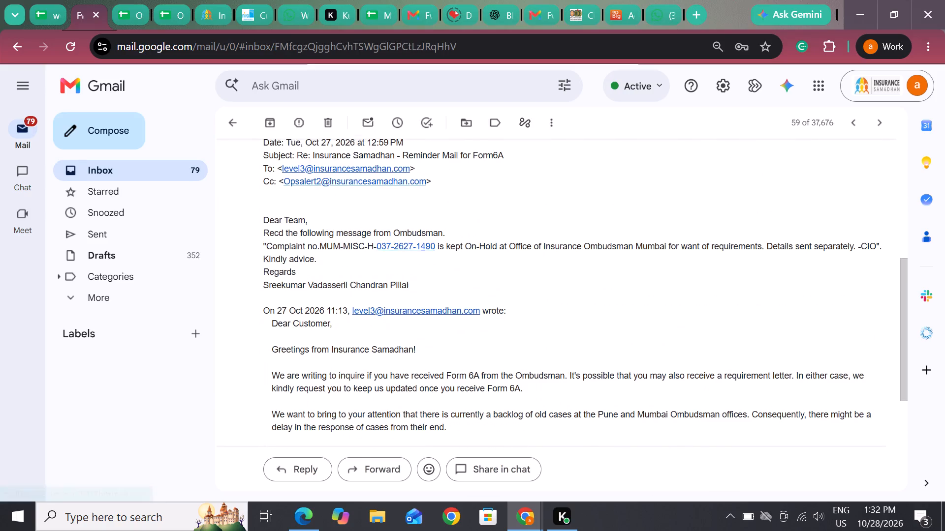
Read the forwarded Form6A reminder mail and copy the original sender's email address from its header.
scroll(337, 280, "down", 9)
scroll(335, 313, "up", 7)
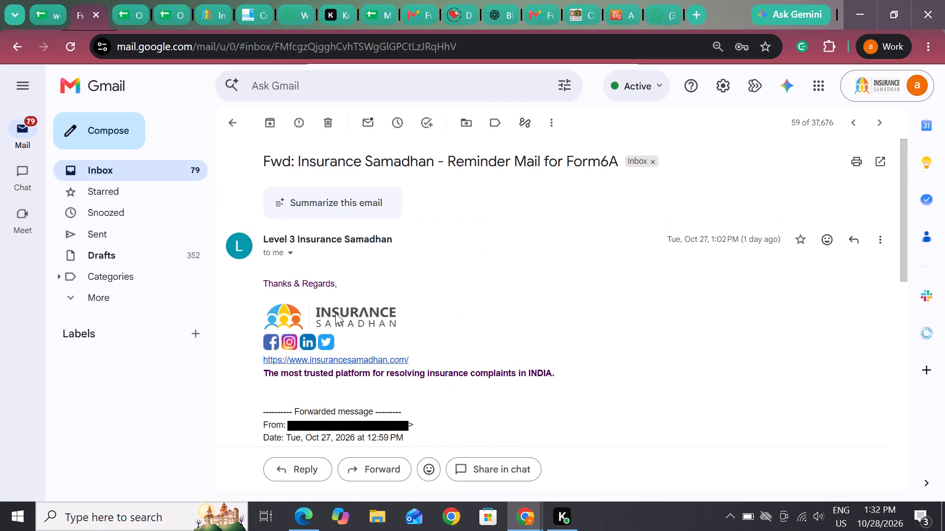
scroll(350, 308, "down", 4)
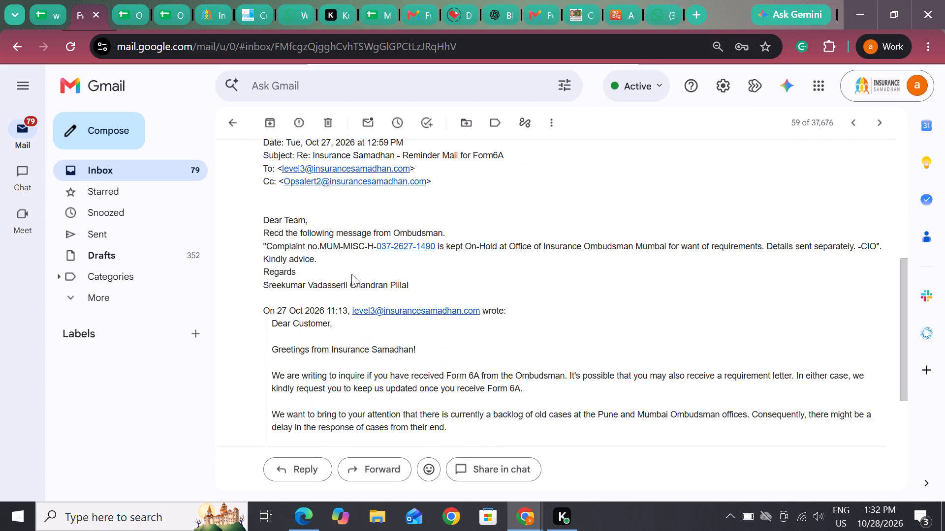
scroll(324, 300, "up", 2)
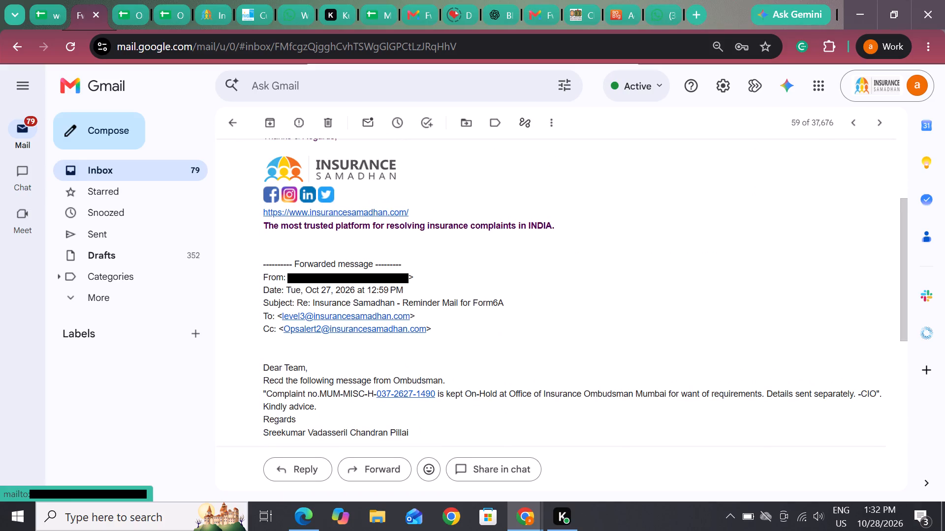
left_click_drag(292, 277, 408, 282)
key("ctrl+c")
key("ctrl+c")
key("ctrl+c")
Switch to the Form 6a Received Complaints list and search it for the copied email address.
left_click(205, 22)
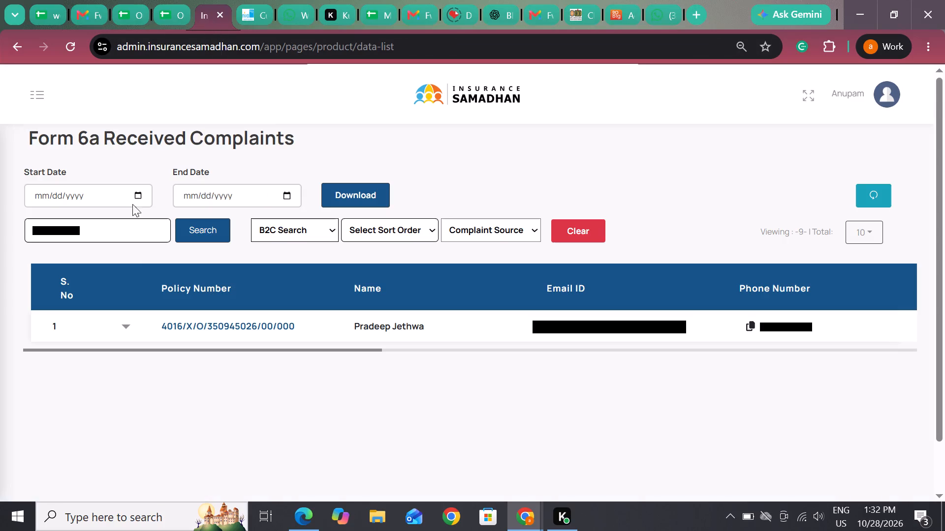
left_click(137, 222)
double_click(137, 228, "ctrl")
key("ctrl+v")
left_click(191, 226)
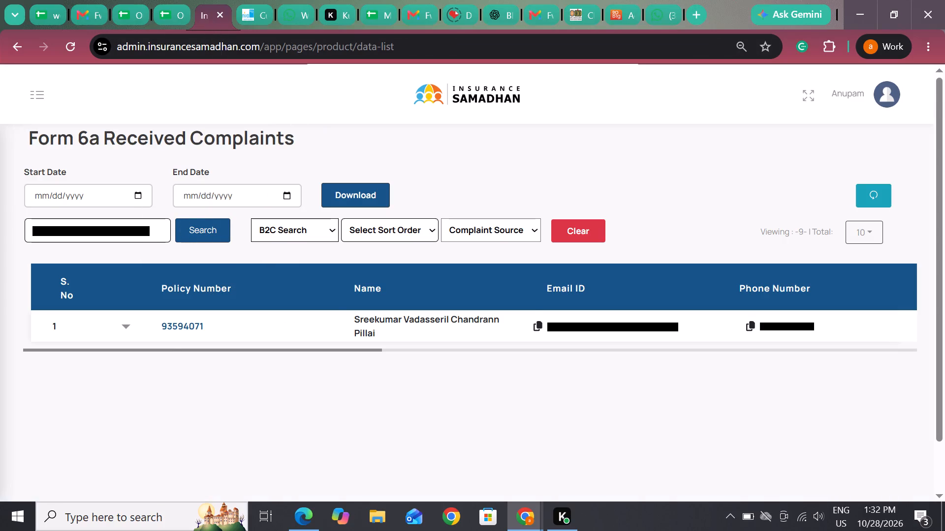
Examine the complainant's row, including status and insurance company, and check it against the forwarded email.
scroll(330, 318, "left", 7)
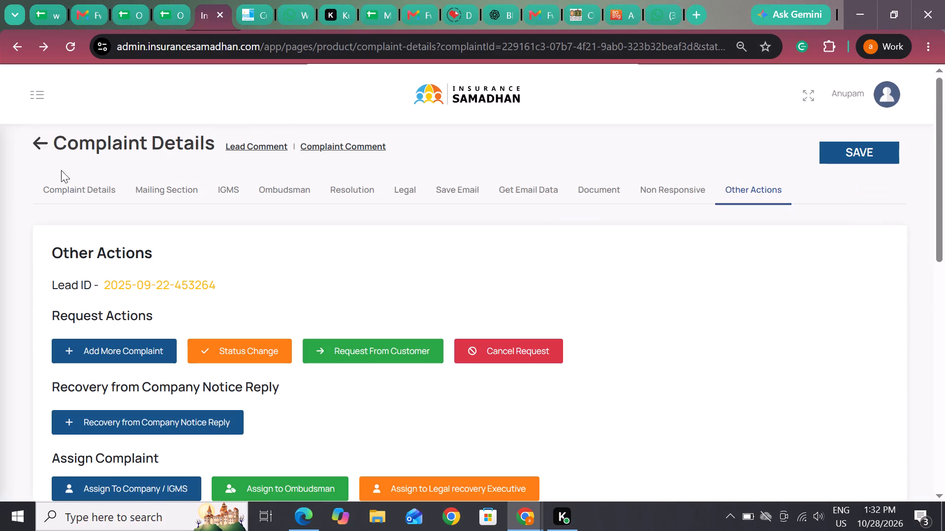
left_click(41, 143)
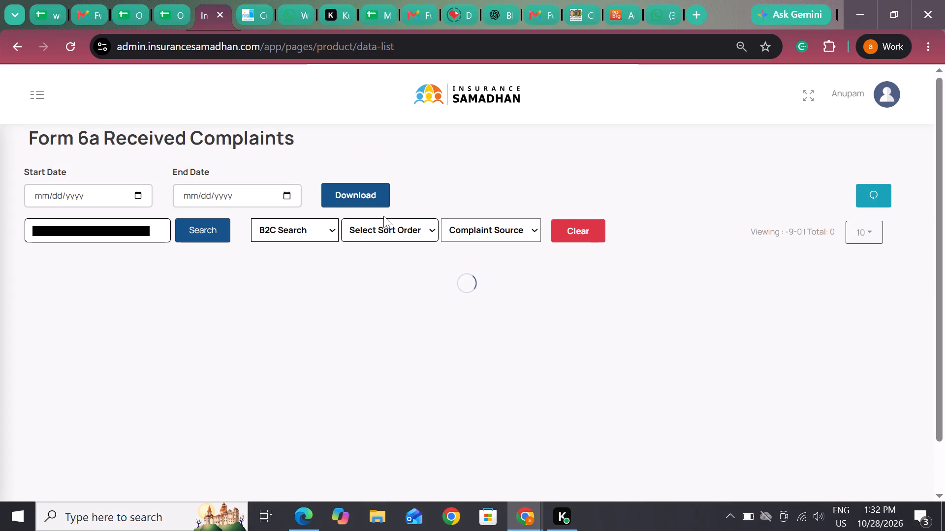
scroll(401, 320, "left", 1)
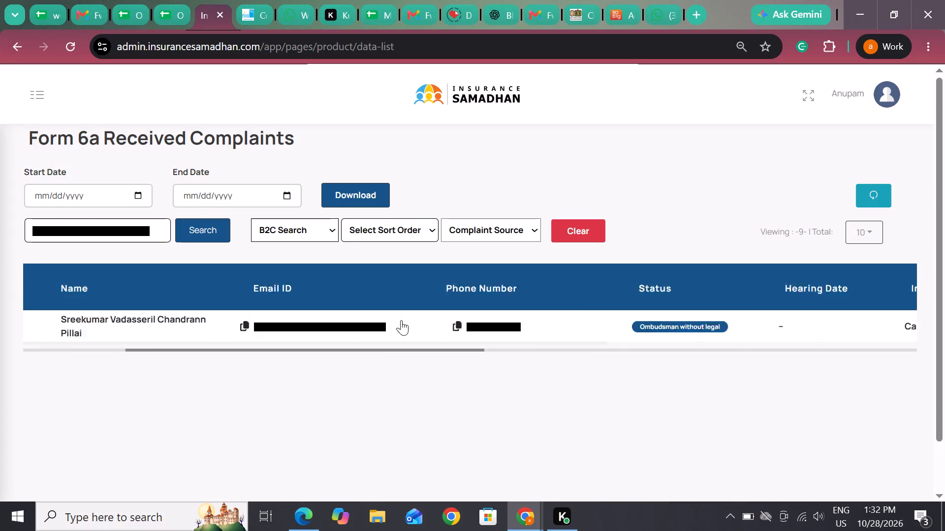
scroll(401, 320, "left", 2)
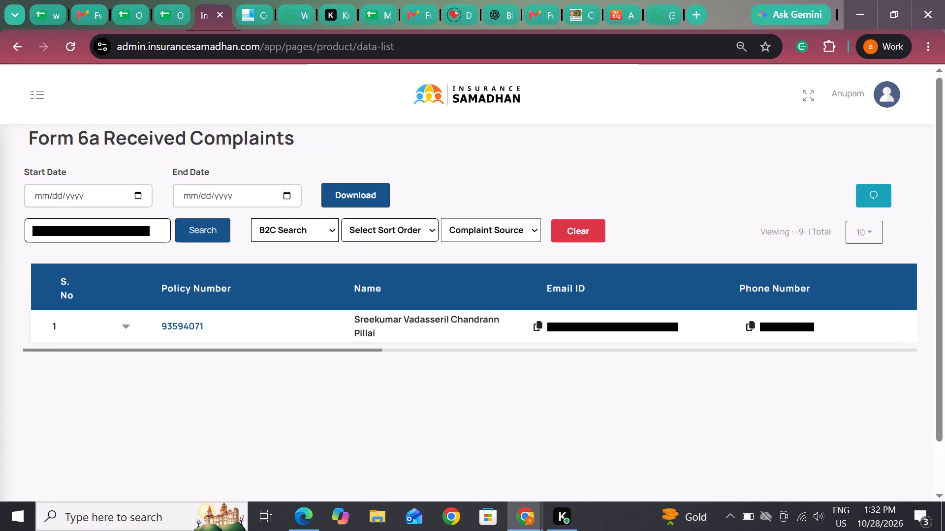
left_click(89, 24)
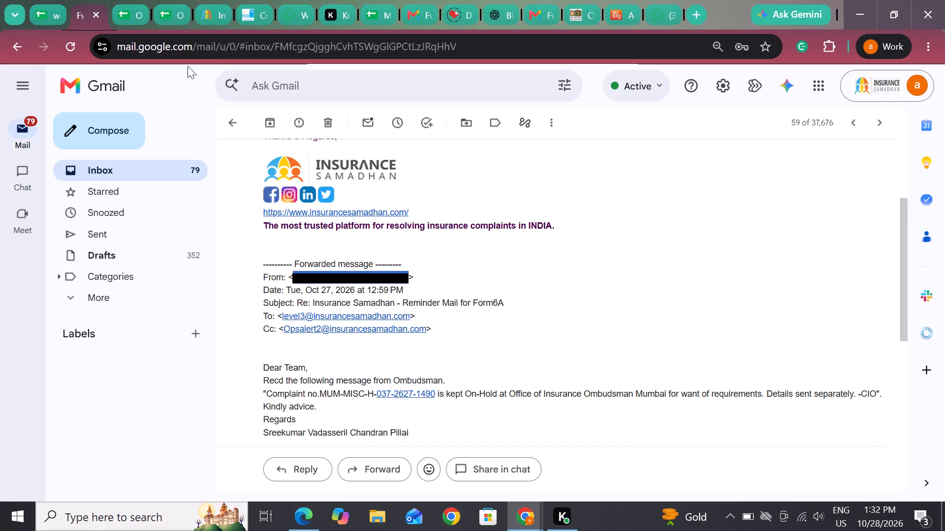
left_click(211, 6)
scroll(344, 314, "left", 1)
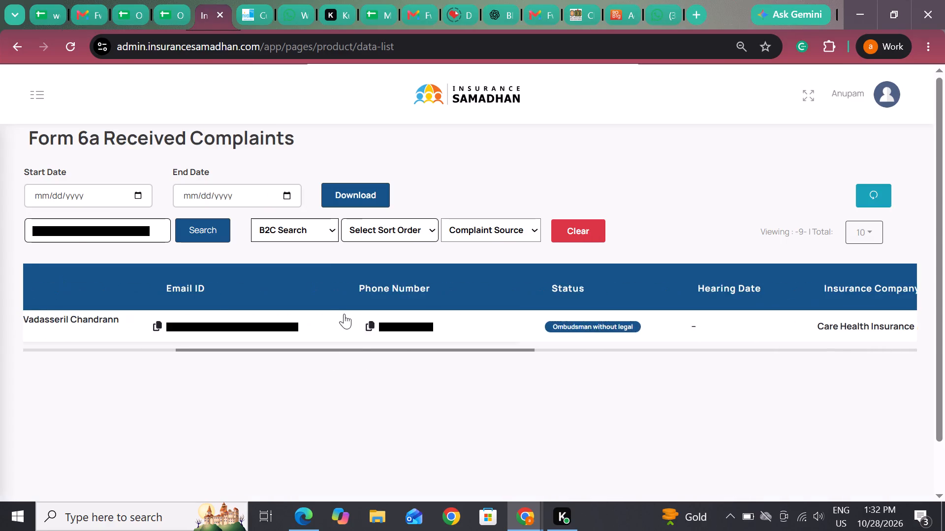
scroll(344, 314, "left", 1)
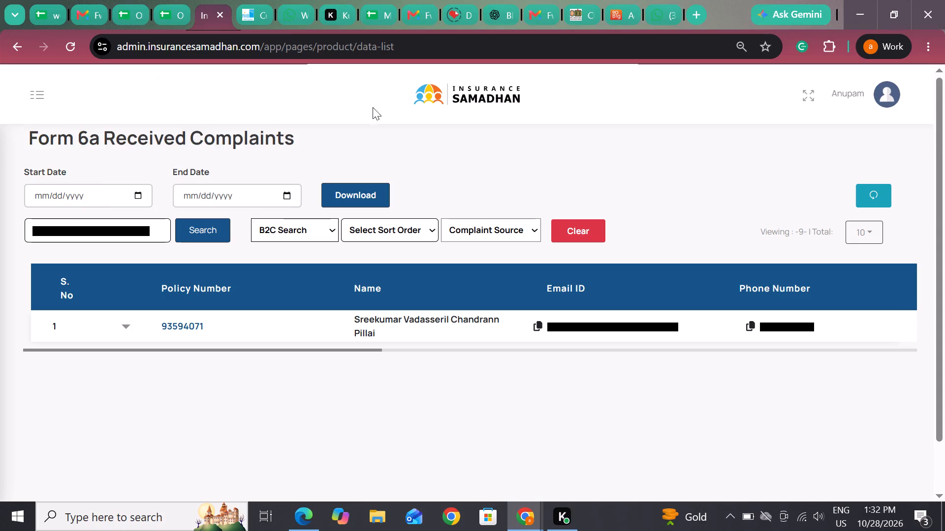
scroll(514, 326, "up", 1)
Open the matching complaint from its policy number and view its Ombudsman section.
left_click(186, 324)
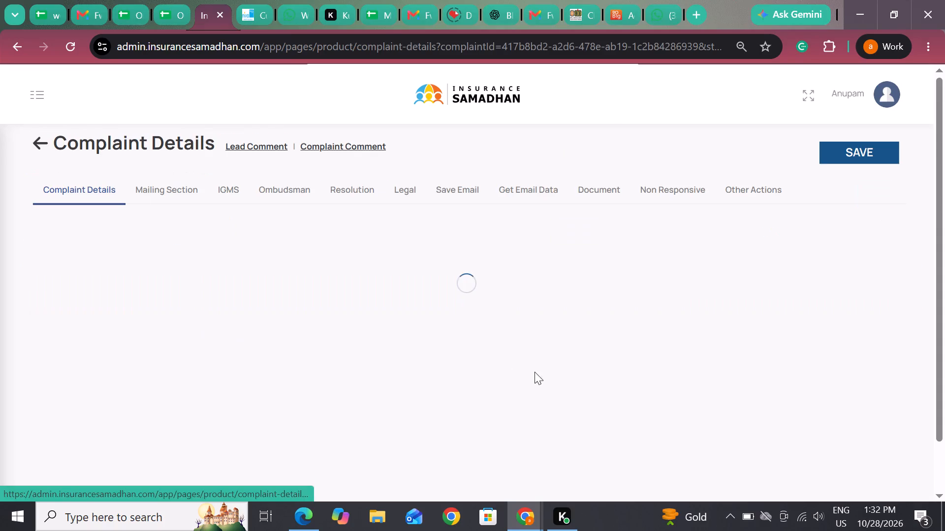
left_click(278, 177)
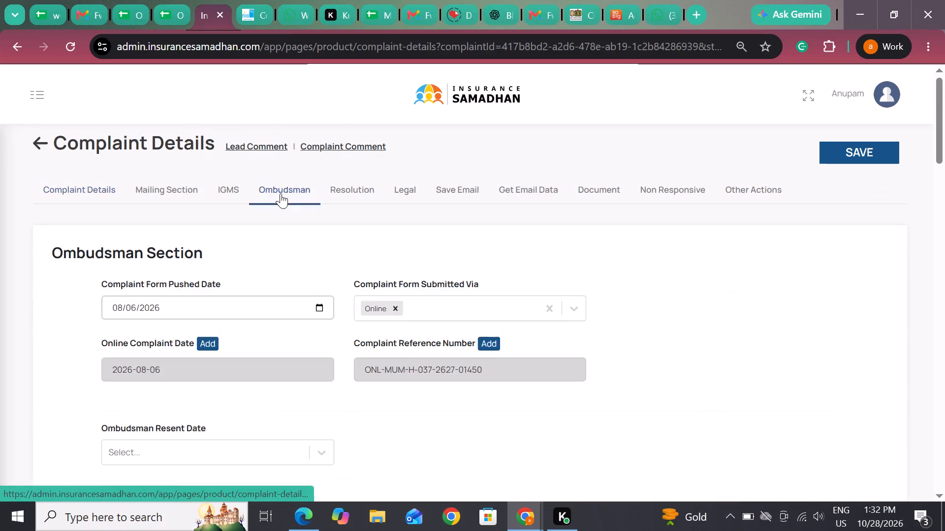
scroll(286, 219, "down", 3)
scroll(287, 228, "up", 8)
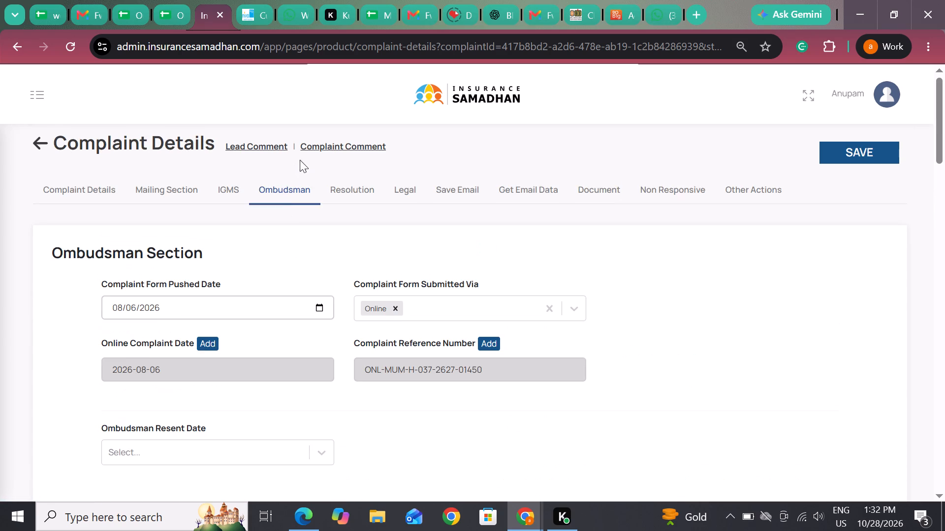
Review the complaint comments in the Communication Log, and close the log.
left_click(323, 136)
left_click(327, 146)
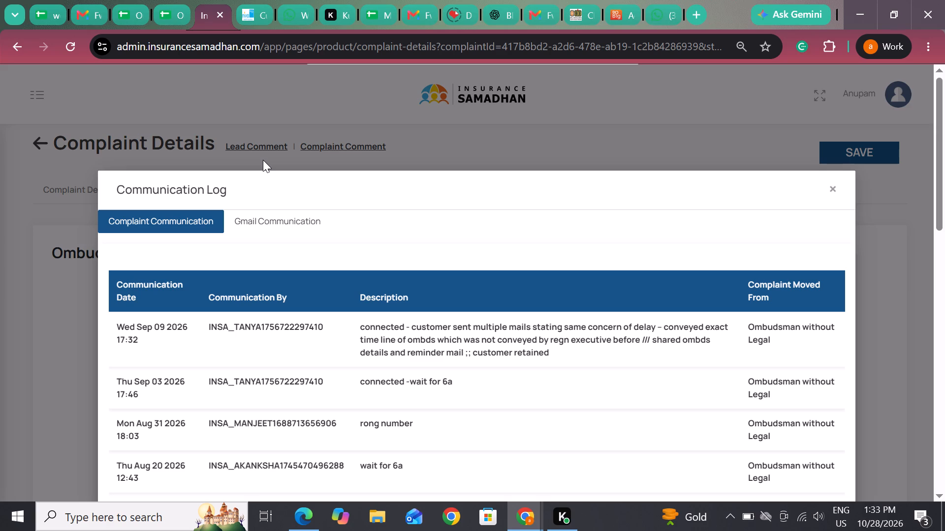
scroll(262, 159, "up", 4)
left_click(239, 101)
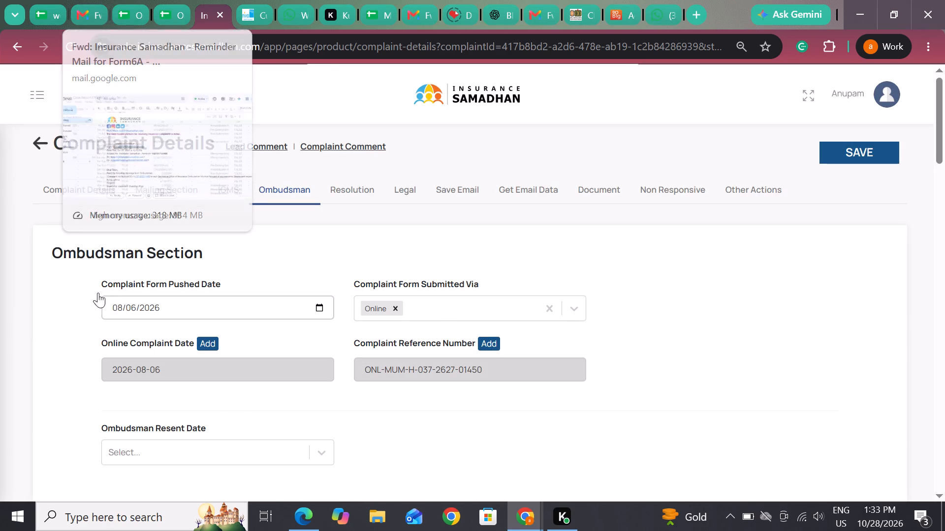
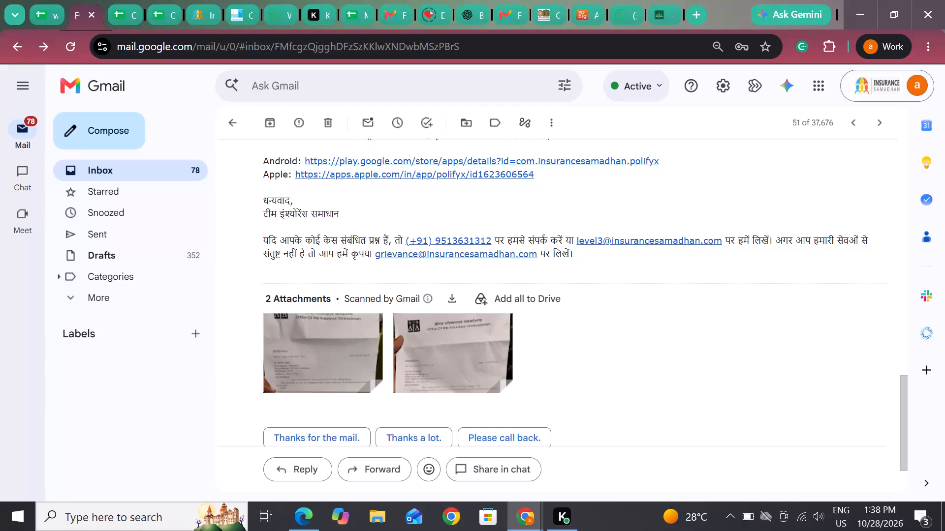
Examine the first attached Ombudsman letter in the customer's email, including its reference number and closure remarks, alongside the portal's complaint list.
scroll(314, 269, "down", 1)
left_click(314, 270)
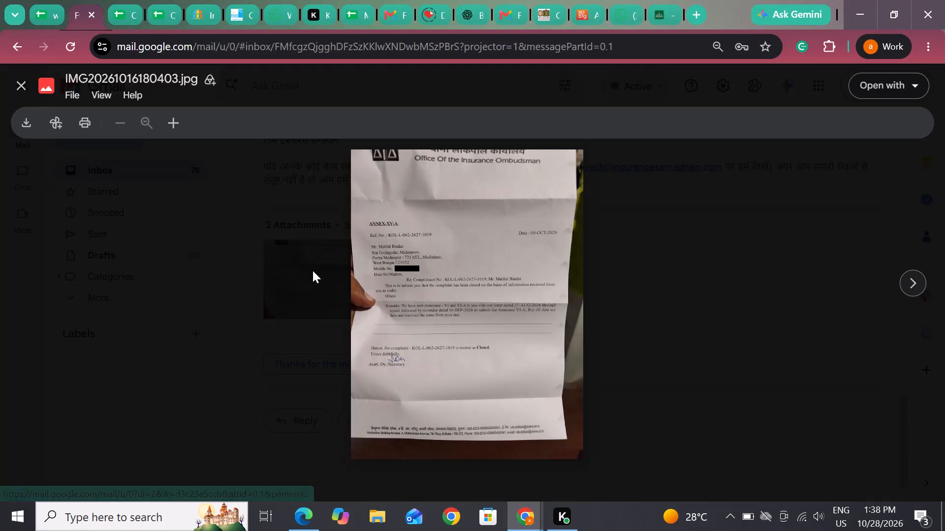
scroll(297, 280, "up", 5)
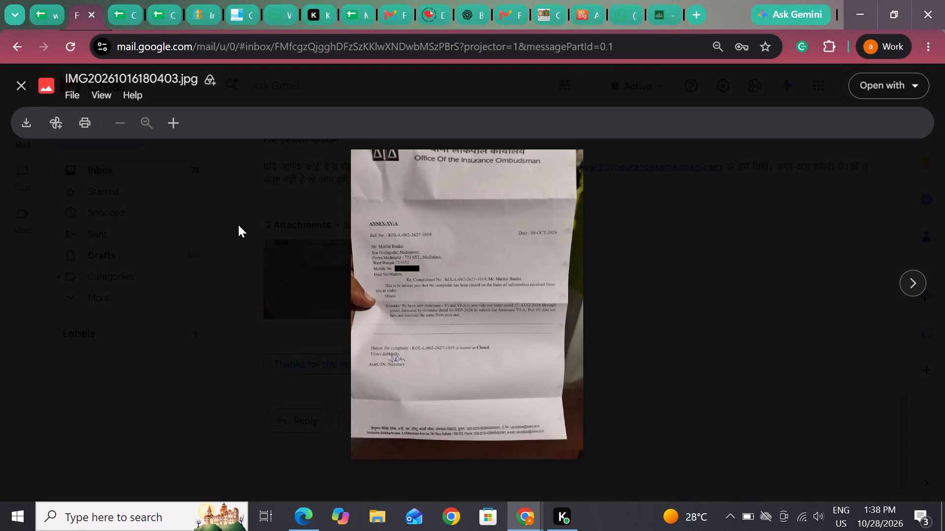
left_click(238, 225)
left_click(198, 22)
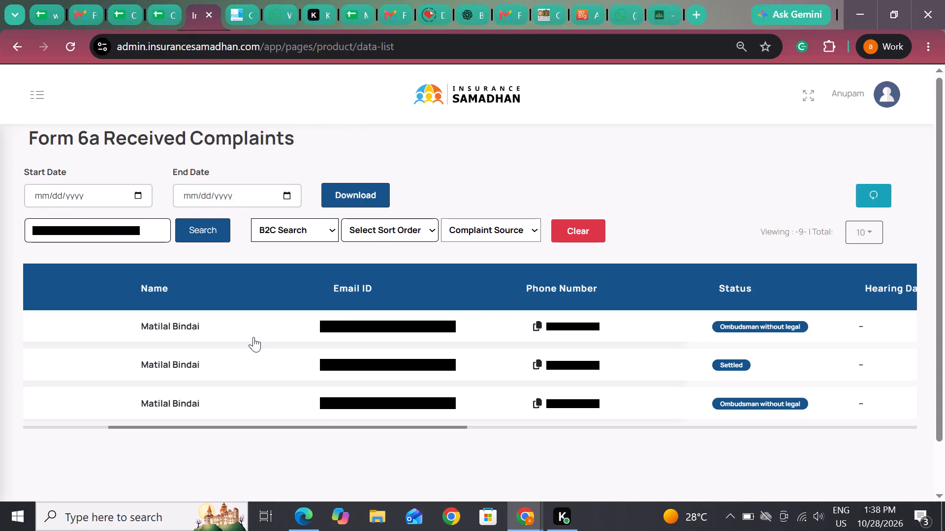
left_click(94, 9)
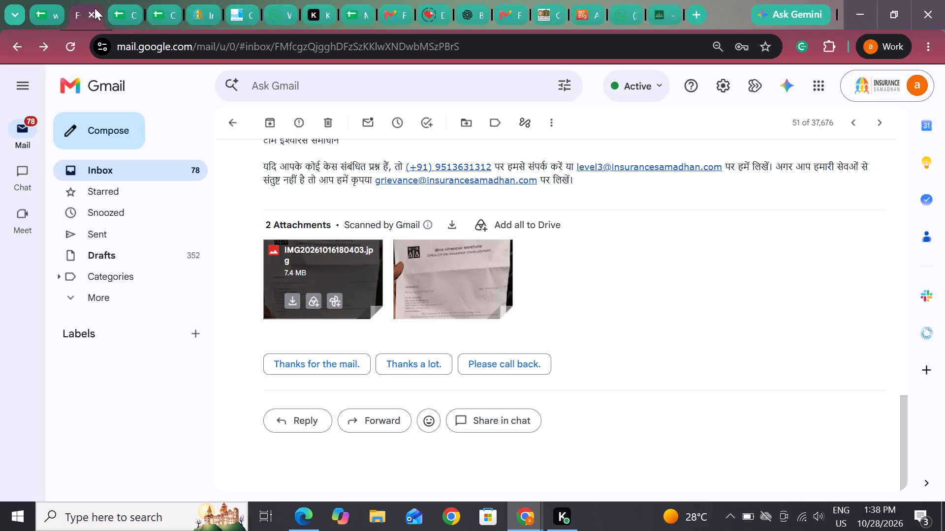
left_click(301, 257)
scroll(458, 265, "up", 11)
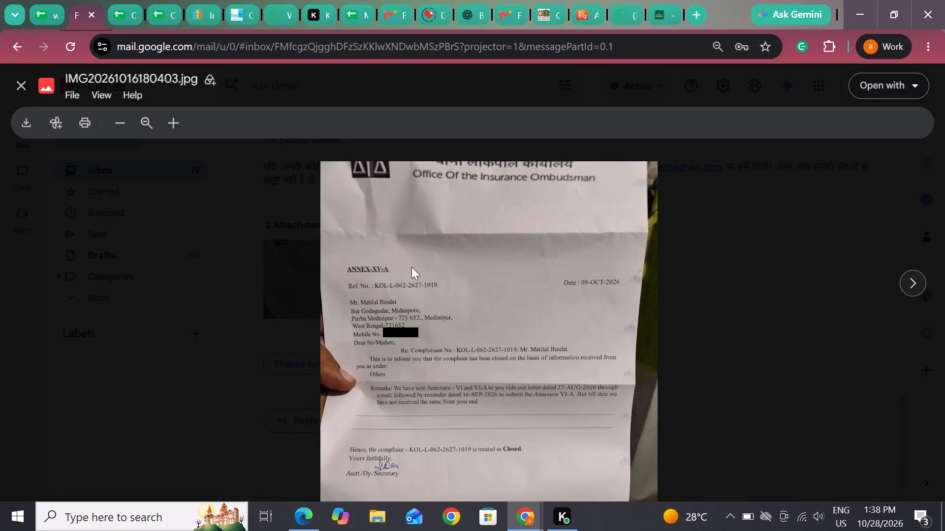
left_click(227, 259)
Return to the Form 6a Received Complaints list, open the first listed complaint and view its Other Actions section.
left_click(195, 14)
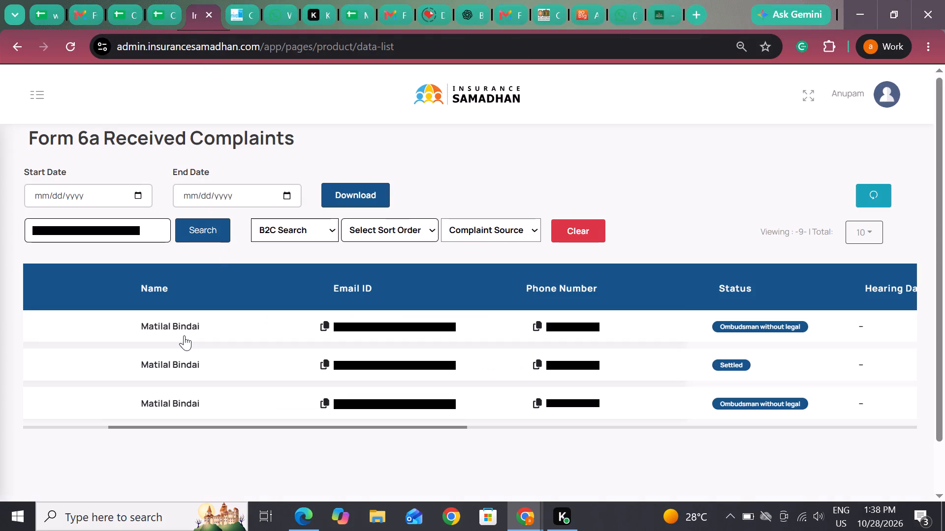
scroll(184, 335, "right", 12)
left_click(192, 321)
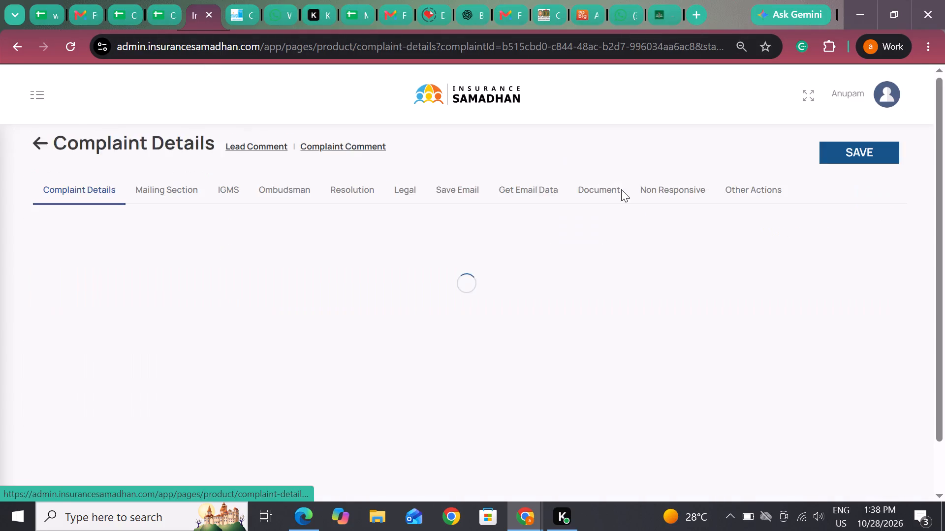
left_click(732, 196)
scroll(364, 219, "down", 4)
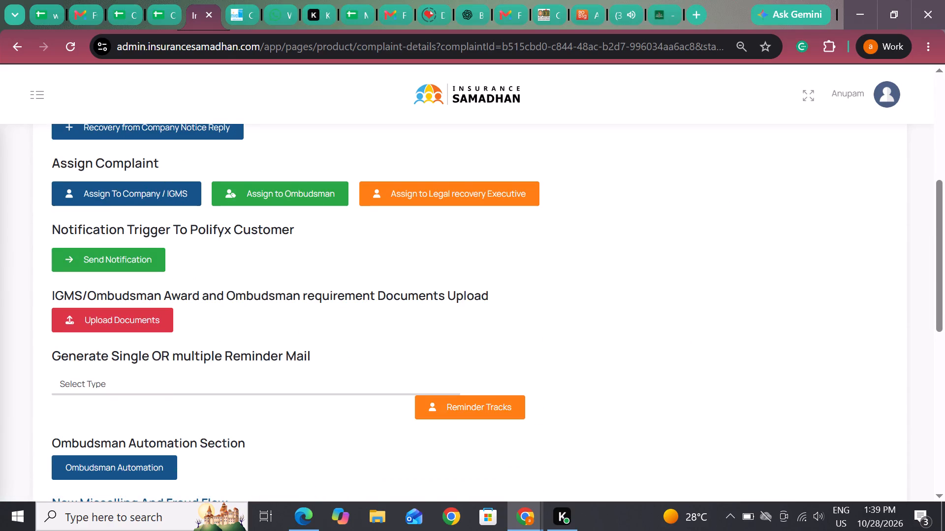
Look over the complaint's Other Actions and Complaint Details form, and return to the Form 6a Received Complaints list.
scroll(145, 295, "up", 4)
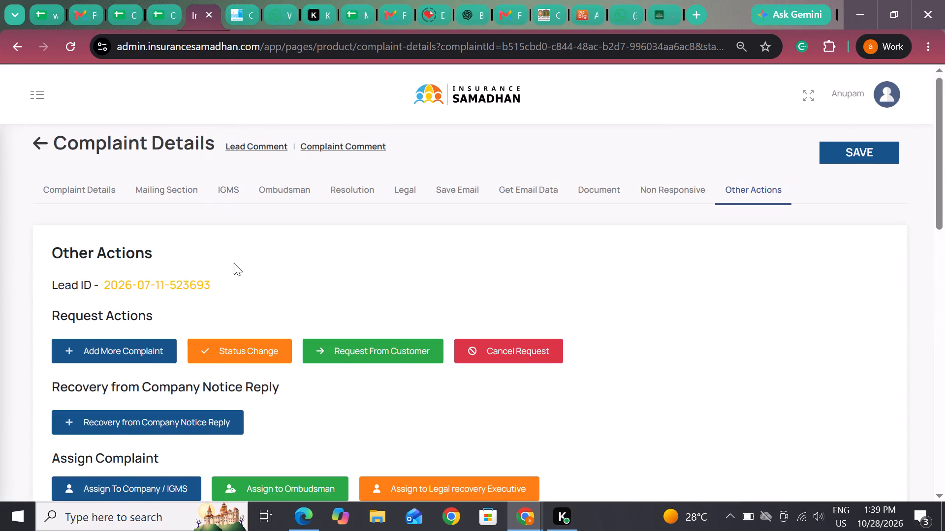
scroll(234, 263, "down", 4)
scroll(175, 286, "up", 3)
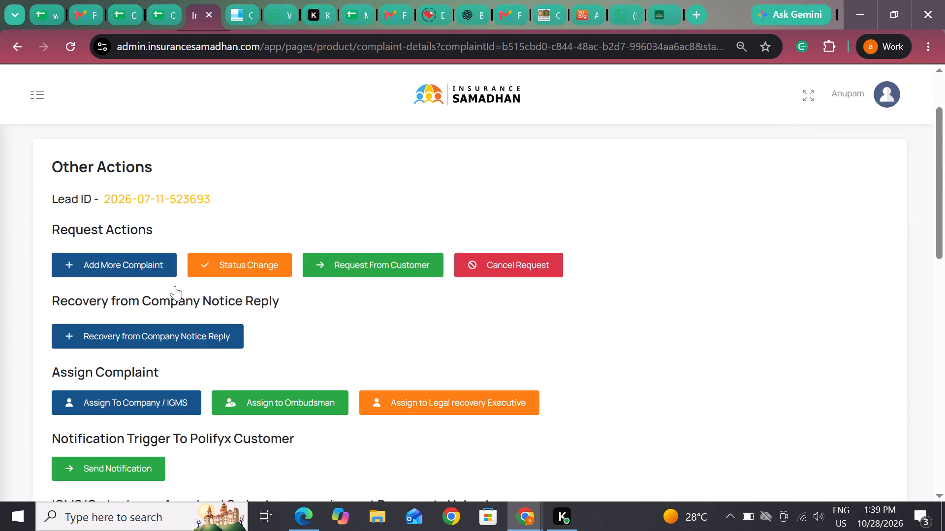
scroll(175, 286, "up", 6)
left_click(97, 192)
scroll(367, 266, "down", 3)
scroll(340, 286, "up", 6)
scroll(270, 297, "up", 5)
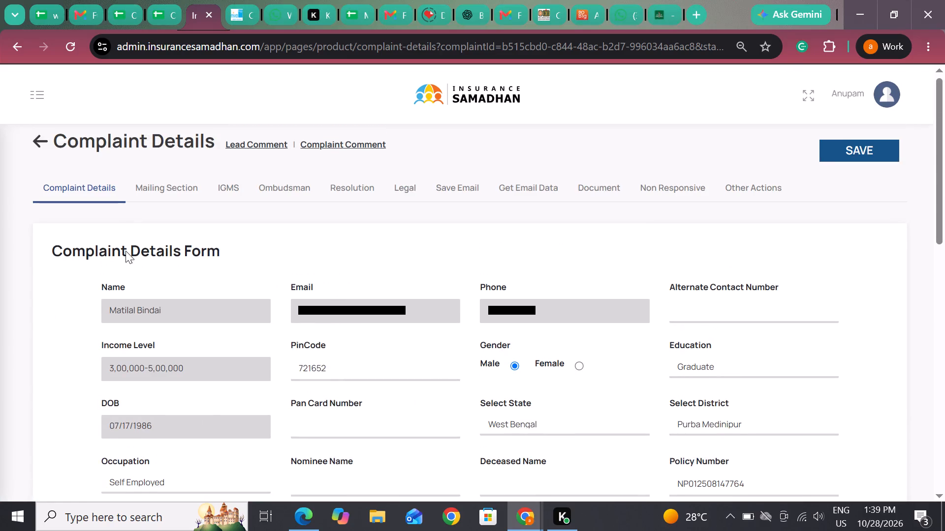
left_click(33, 144)
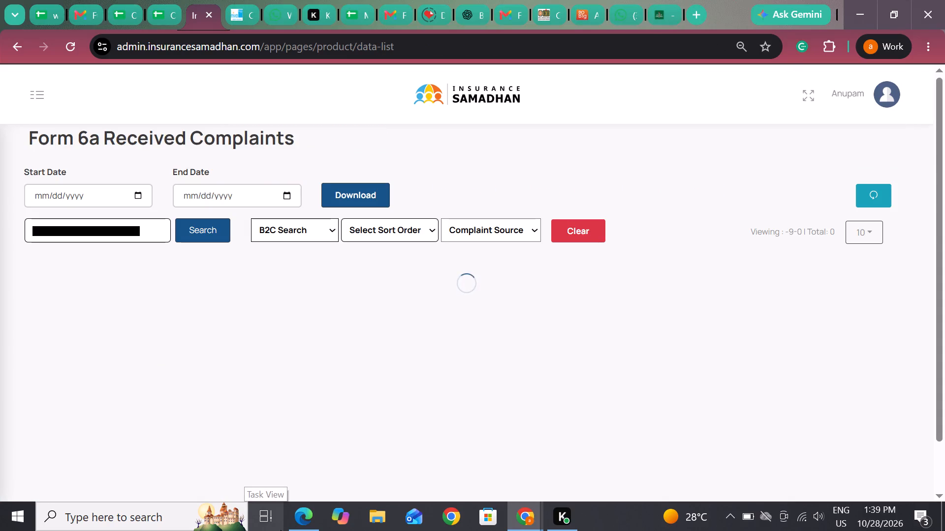
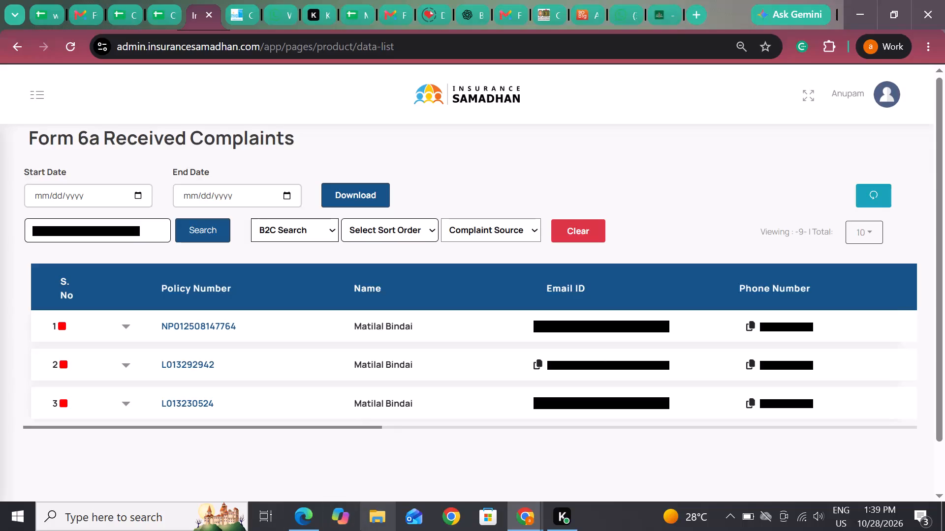
Examine the status, hearing date, insurance company and claim amount of the complainant's records in the Form 6a Received Complaints list.
scroll(454, 331, "up", 1)
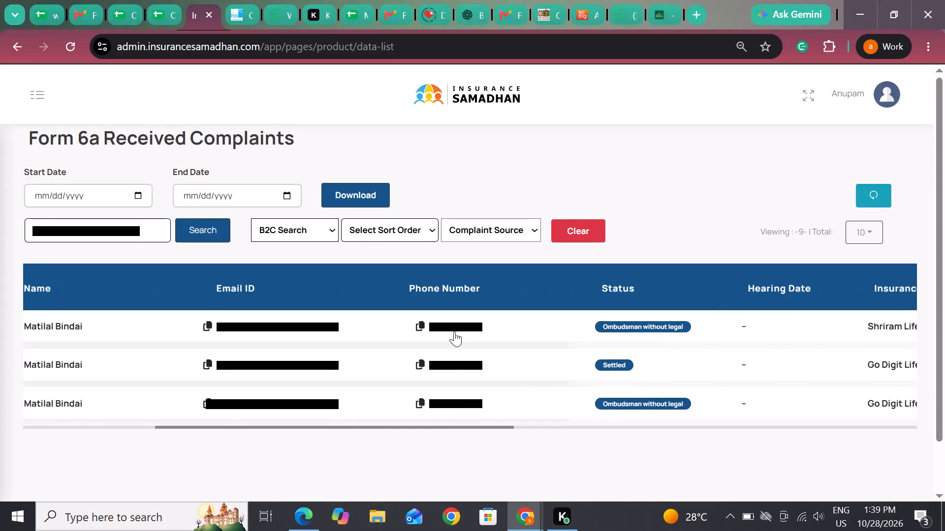
scroll(454, 331, "up", 3)
scroll(454, 331, "left", 3)
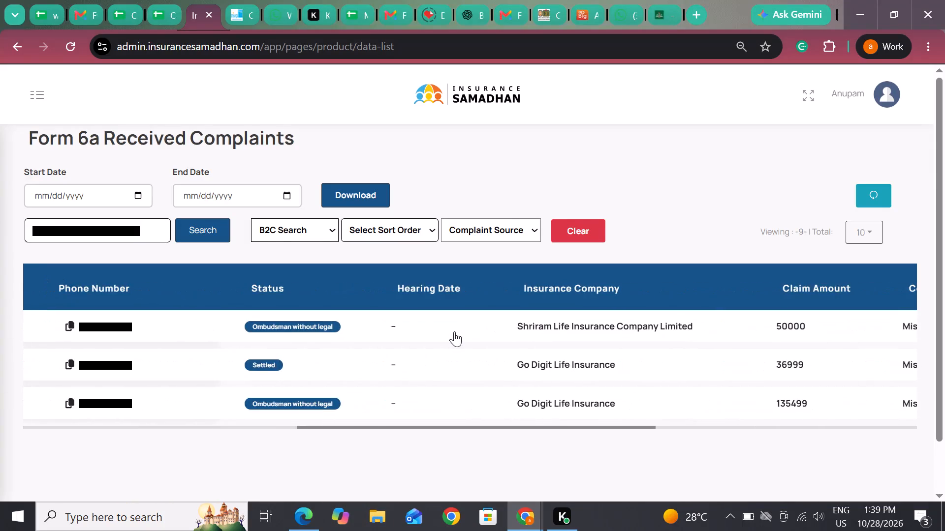
scroll(454, 331, "left", 1)
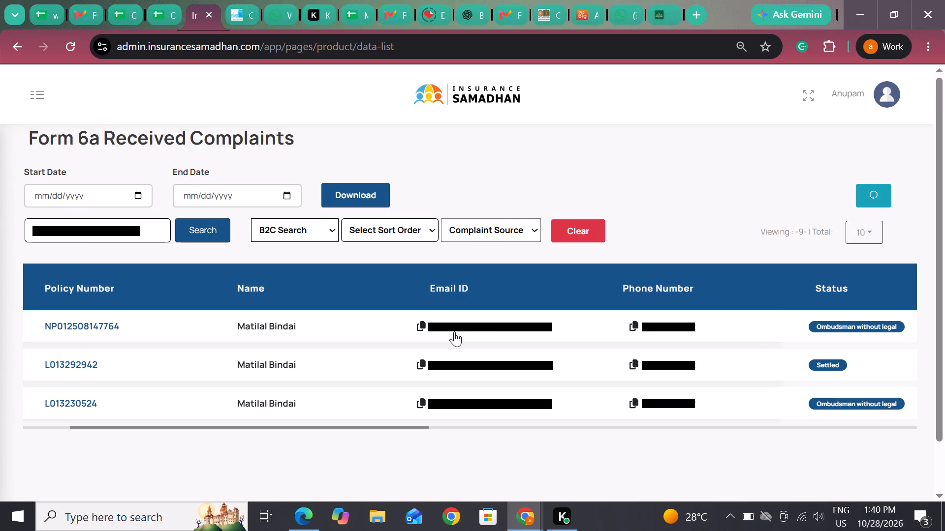
scroll(454, 331, "left", 1)
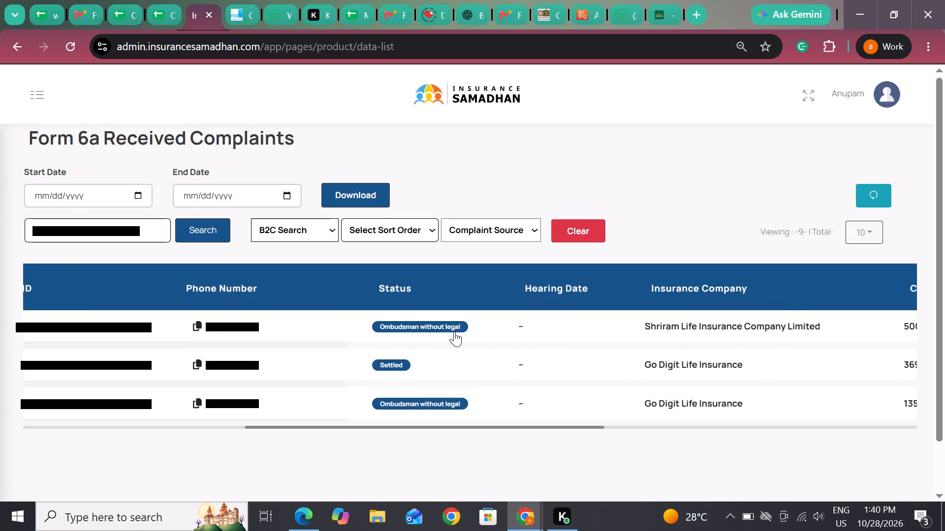
scroll(454, 331, "left", 2)
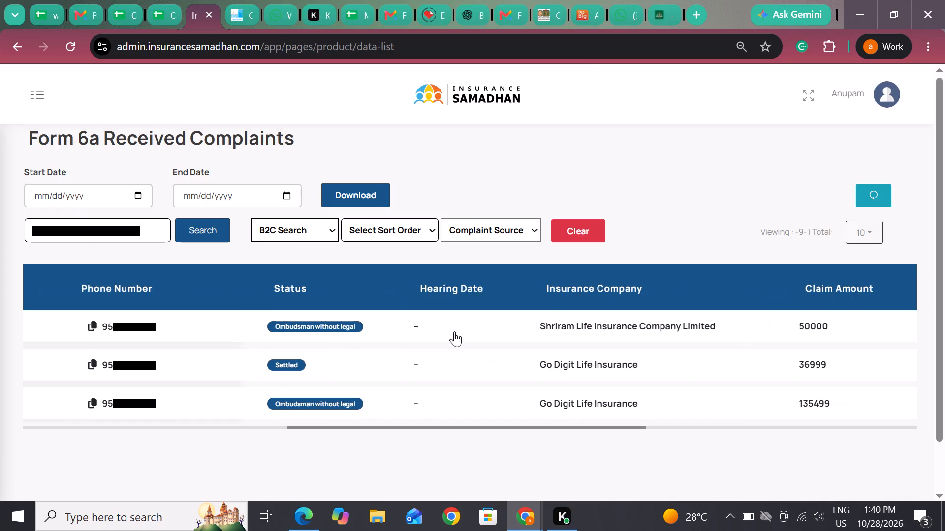
scroll(454, 331, "left", 1)
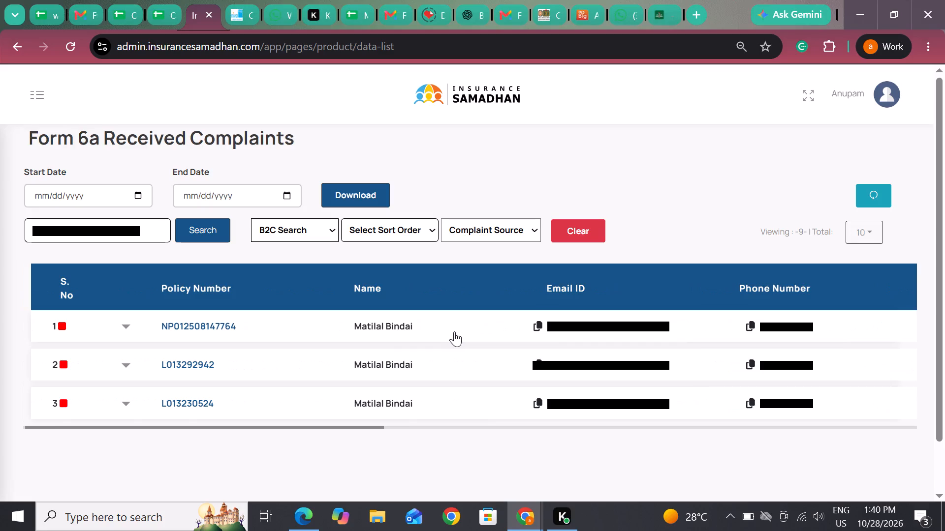
View the Complaint Details form of the Shriram Life Insurance complaint, and return to the Form 6a Received Complaints list.
left_click(161, 321)
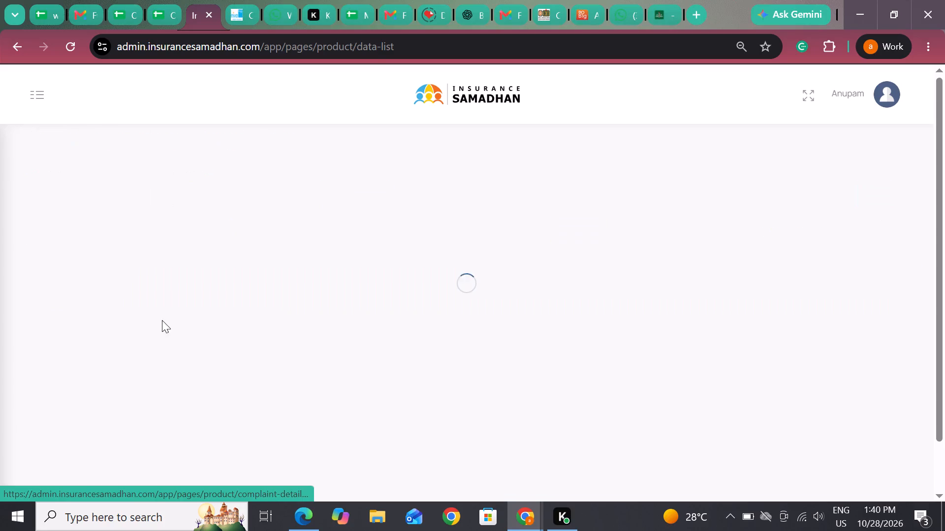
scroll(297, 255, "up", 4)
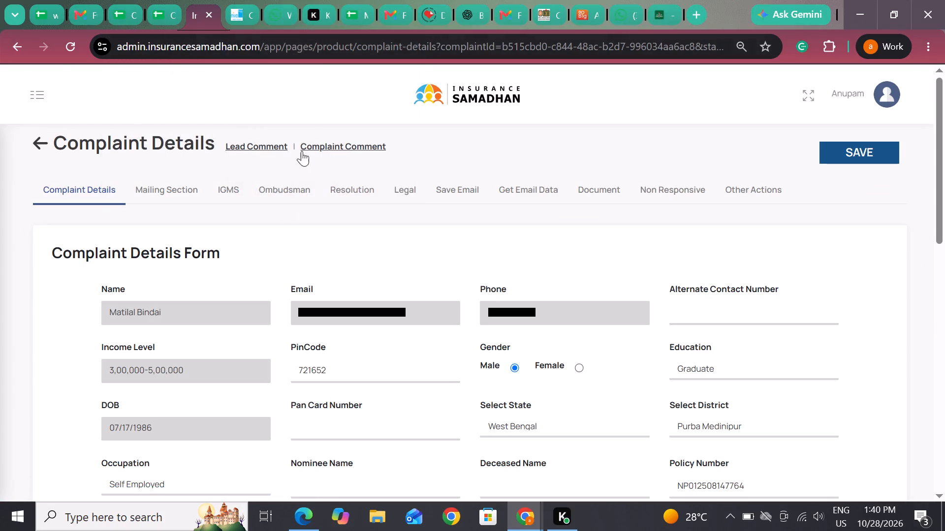
left_click(19, 46)
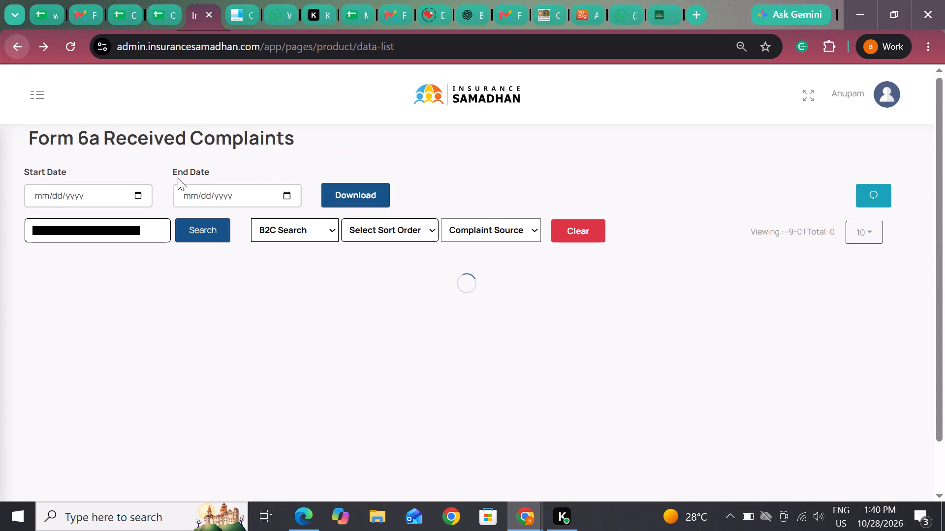
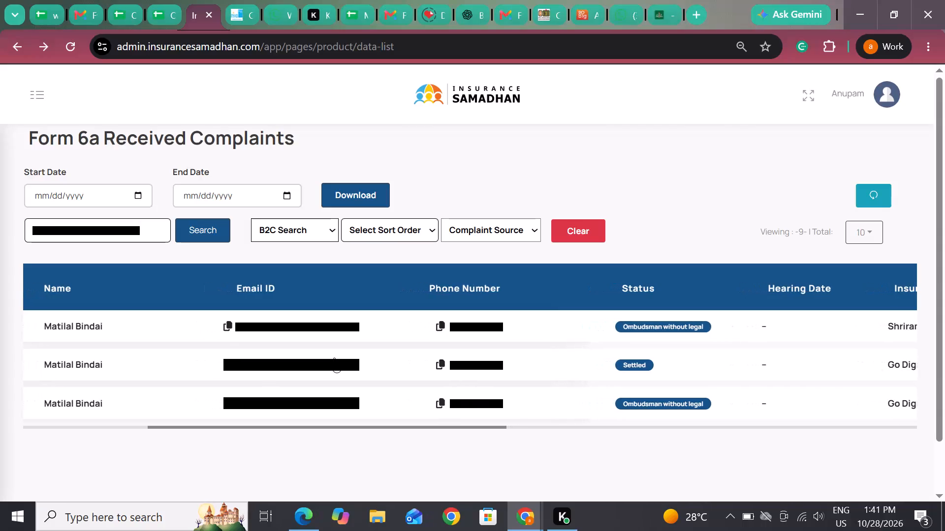
Show the action options for the complainant's Shriram Life Insurance record in the Form 6a Received Complaints list.
scroll(319, 341, "right", 1)
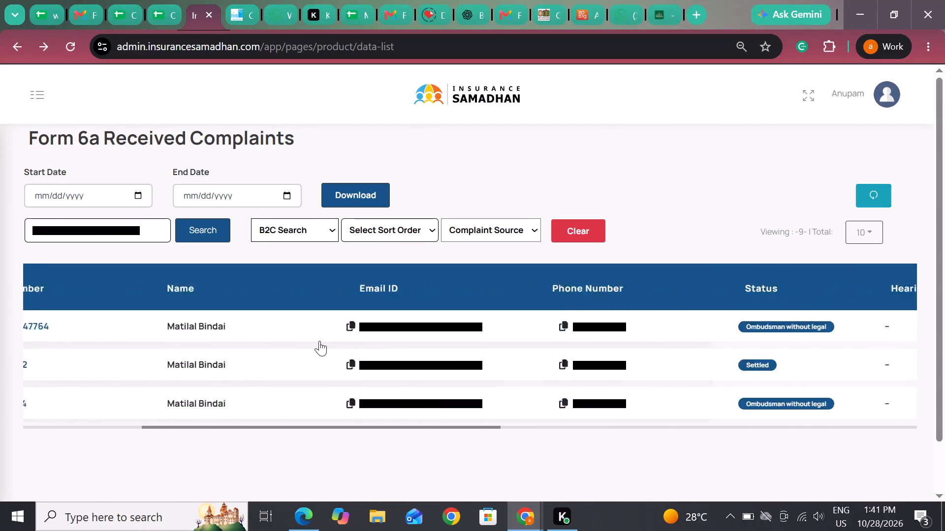
scroll(319, 341, "left", 2)
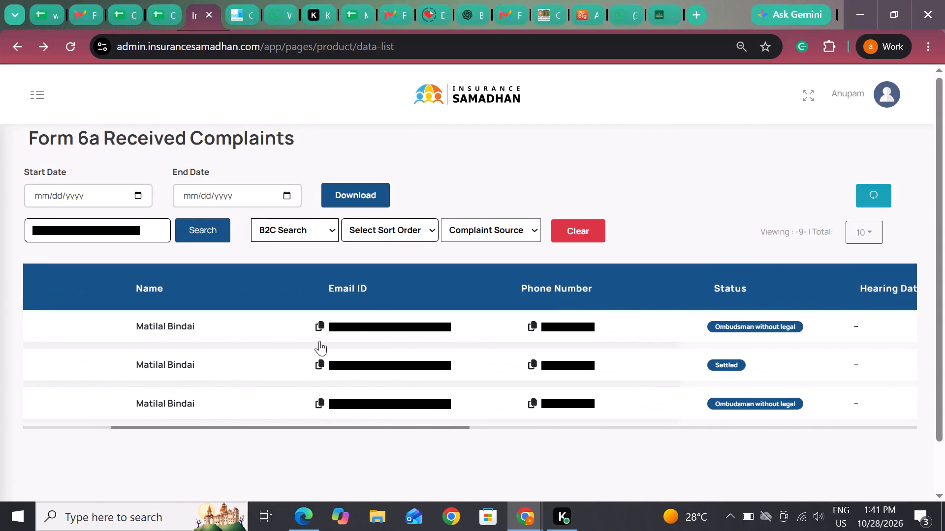
scroll(349, 333, "left", 1)
left_click(332, 329)
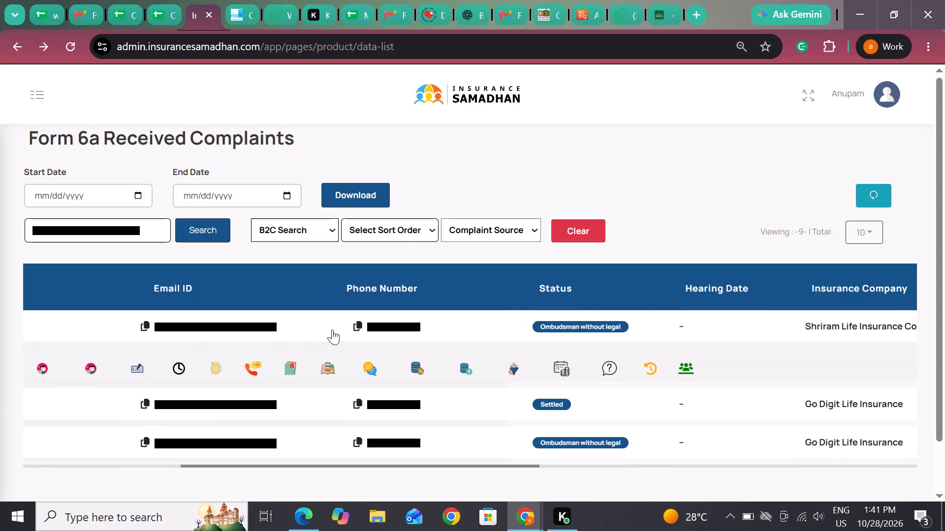
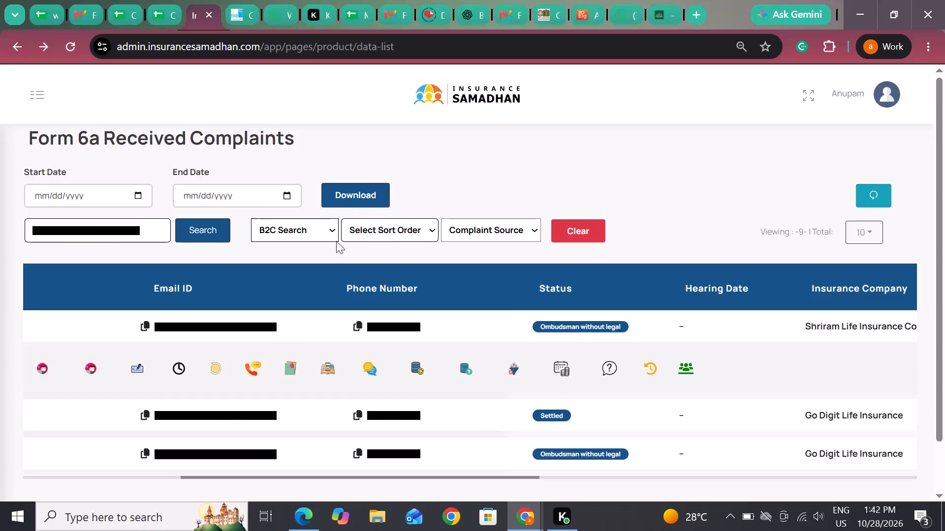
left_click(307, 321)
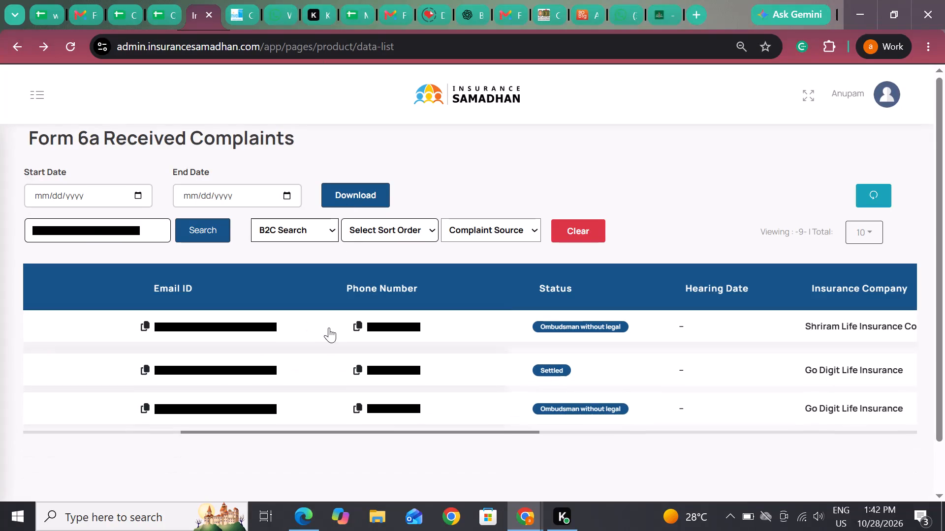
left_click(329, 326)
left_click(357, 355)
left_click(364, 369)
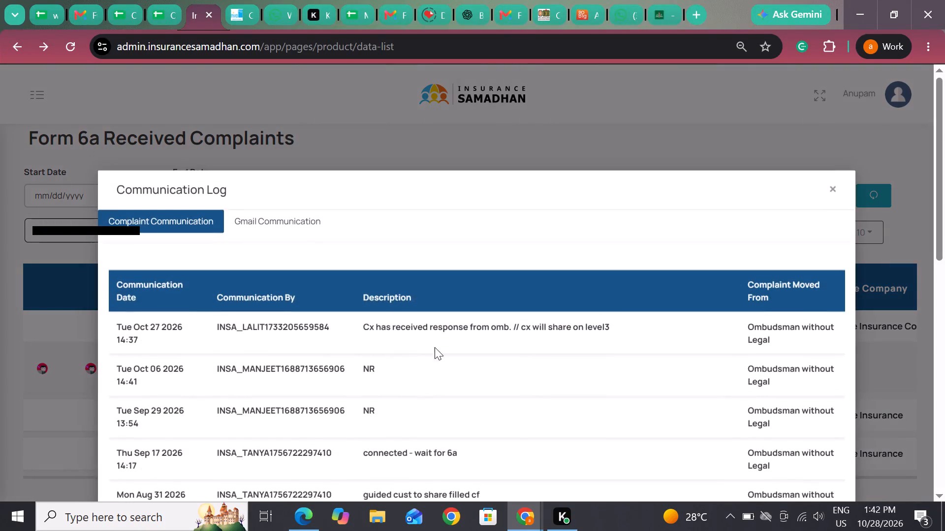
scroll(413, 381, "down", 8)
left_click(511, 466)
left_click(405, 384)
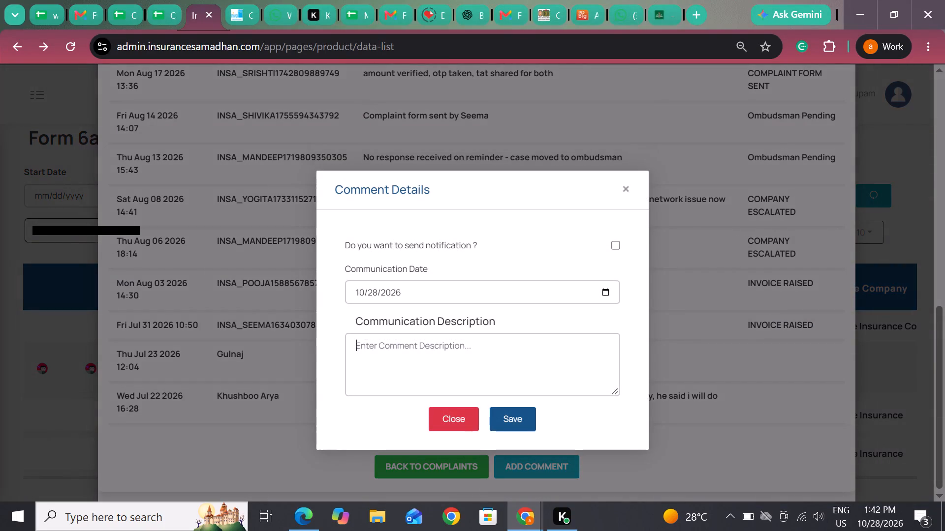